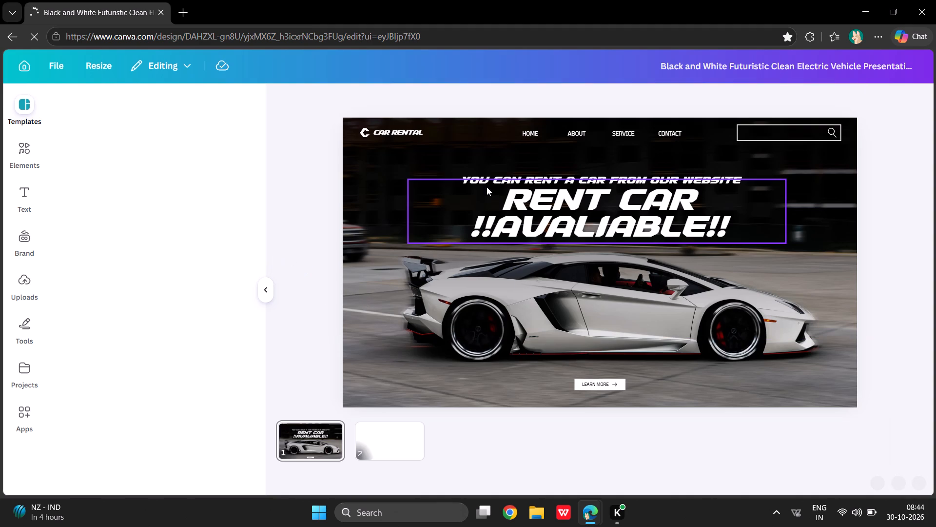
Replace the logo text in page 1's header with "CAR RENTAL SYSYTEM" and widen its text box to fit one line.
double_click(398, 127)
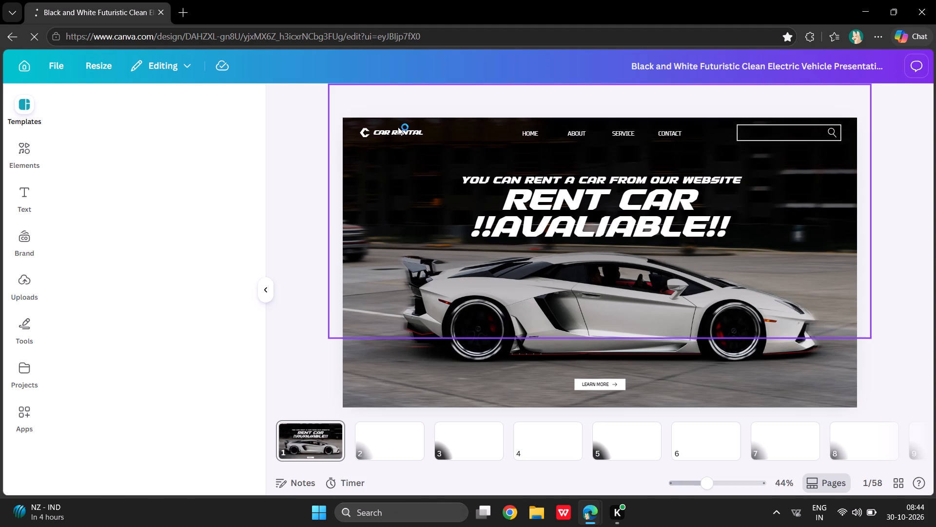
double_click(398, 128)
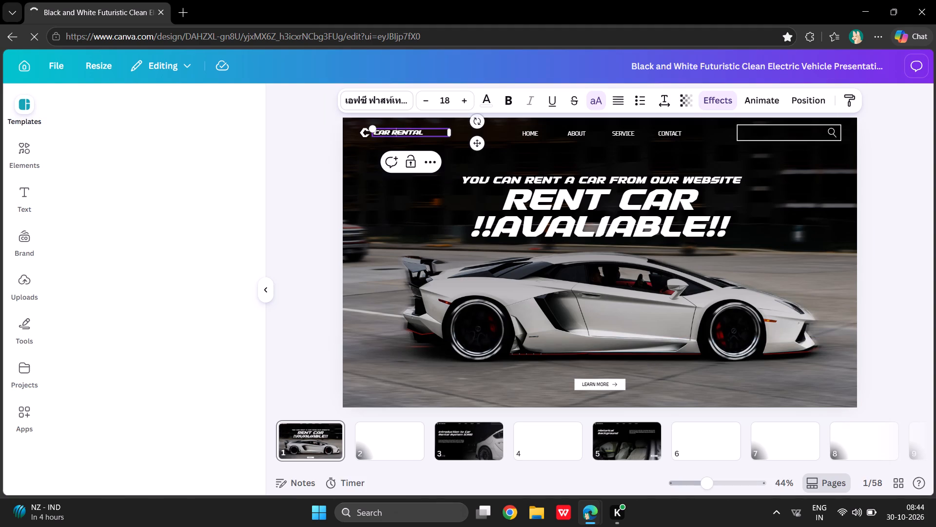
double_click(437, 134)
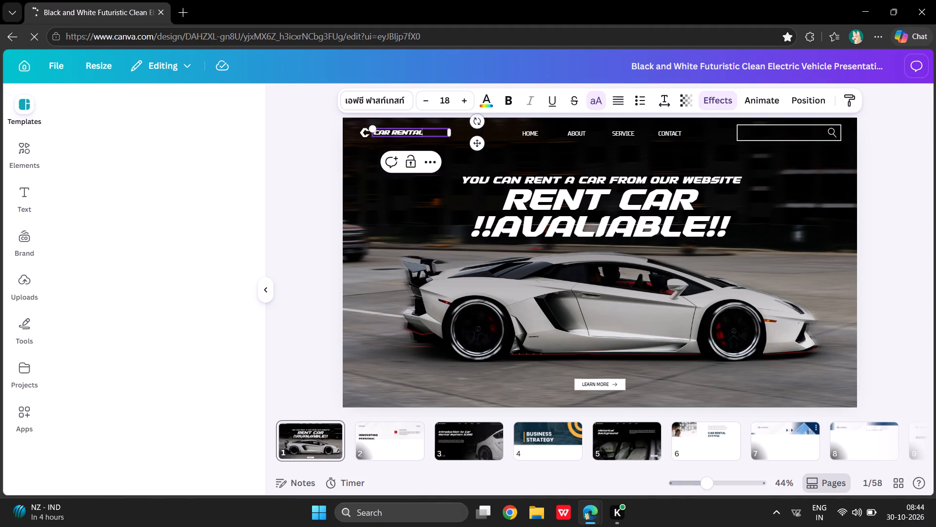
triple_click(437, 134)
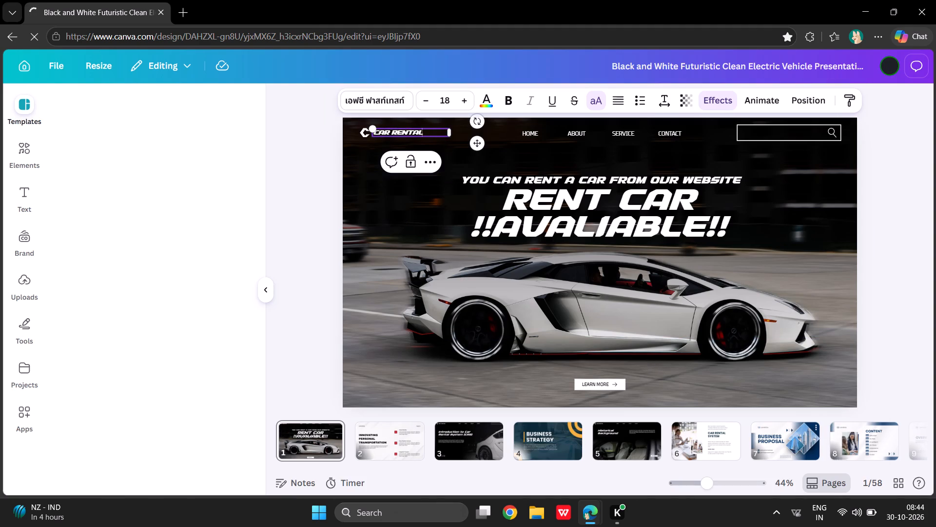
key(BackSpace)
key(BackSpace)
key(BackSpace)
key(BackSpace)
key(BackSpace)
key(BackSpace)
key(BackSpace)
key(BackSpace)
key(BackSpace)
key(BackSpace)
key(BackSpace)
key(BackSpace)
key(BackSpace)
key(BackSpace)
key(BackSpace)
key(BackSpace)
key(BackSpace)
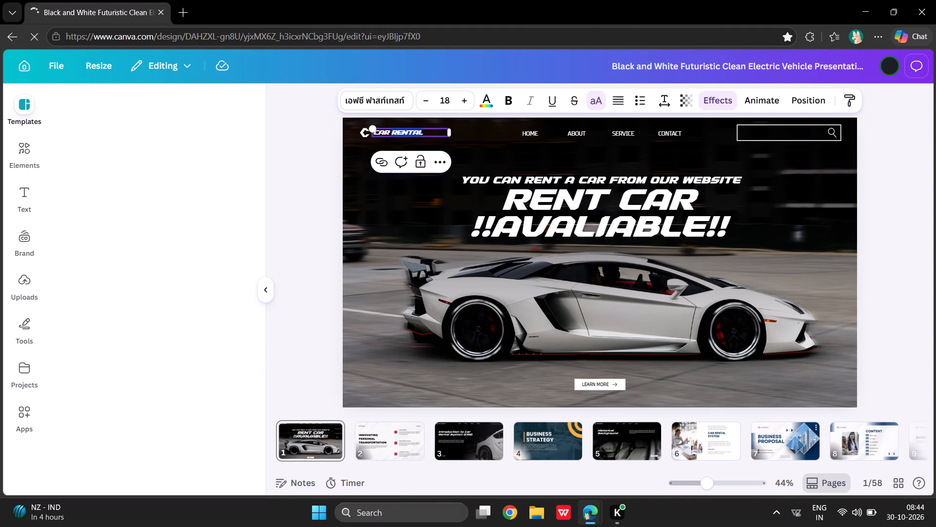
key(BackSpace)
key(BackSpace)
key(BackSpace)
key(BackSpace)
key(BackSpace)
key(BackSpace)
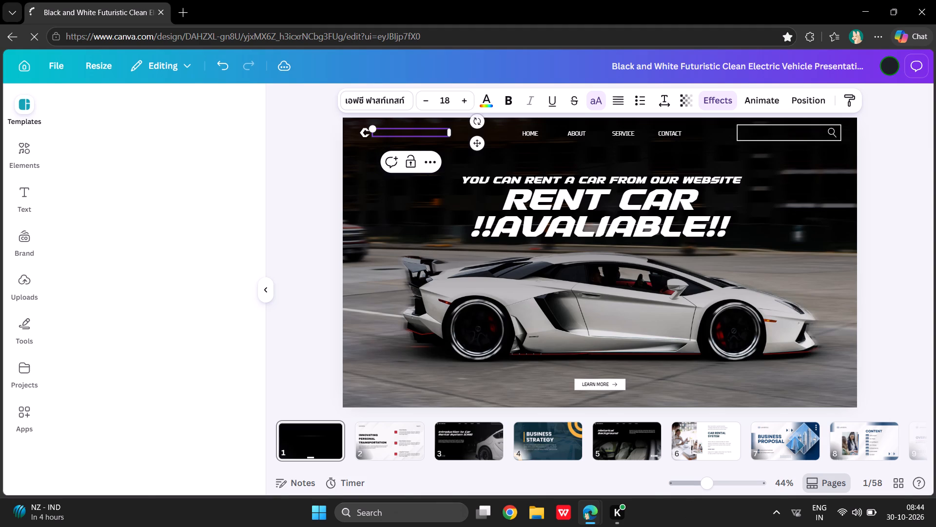
key(BackSpace)
text(CAR RENTAL SYSYTEM)
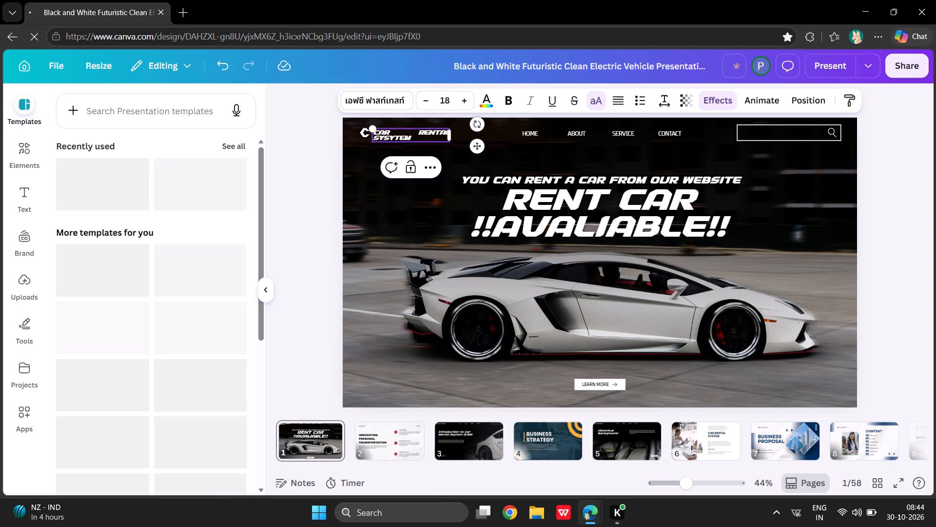
drag(450, 135, 461, 133)
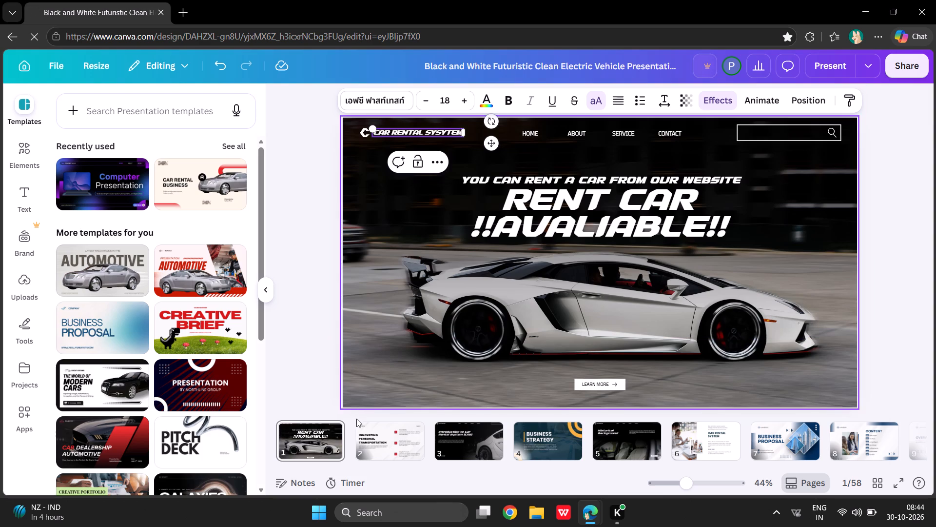
Add the AUTOMOTIVE cover from the Grey and White Modern Simple Automotive Presentation template as a new page.
click(122, 290)
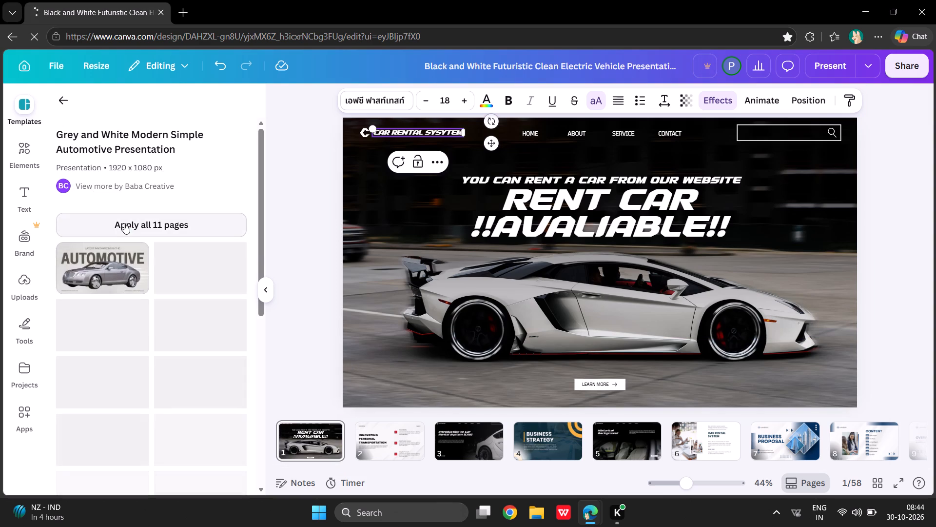
click(113, 262)
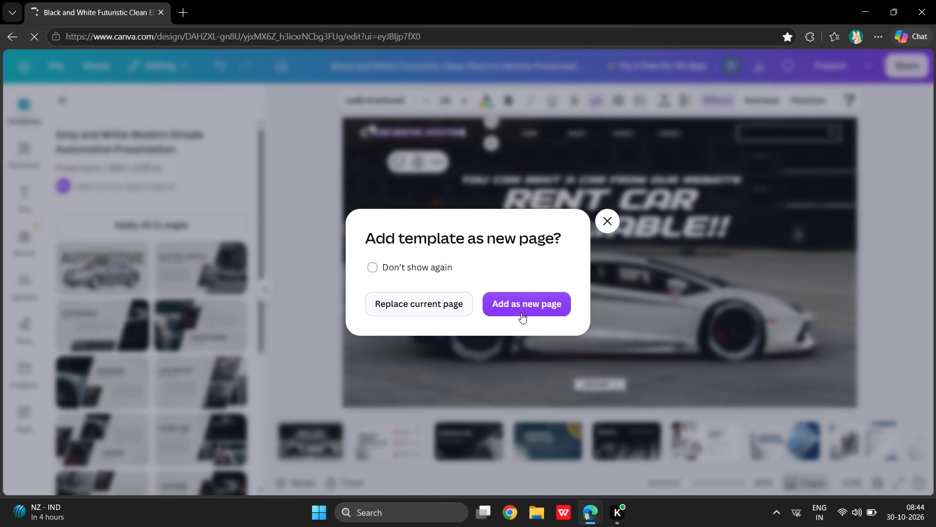
click(521, 312)
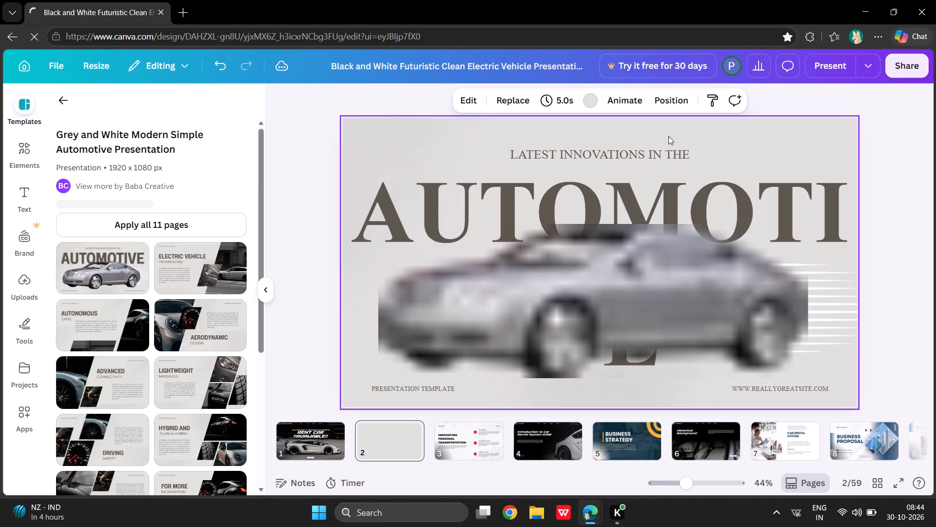
Replace the subtitle above the AUTOMOTIVE title on page 2 with "MODERN INOVATION".
double_click(660, 150)
click(660, 150)
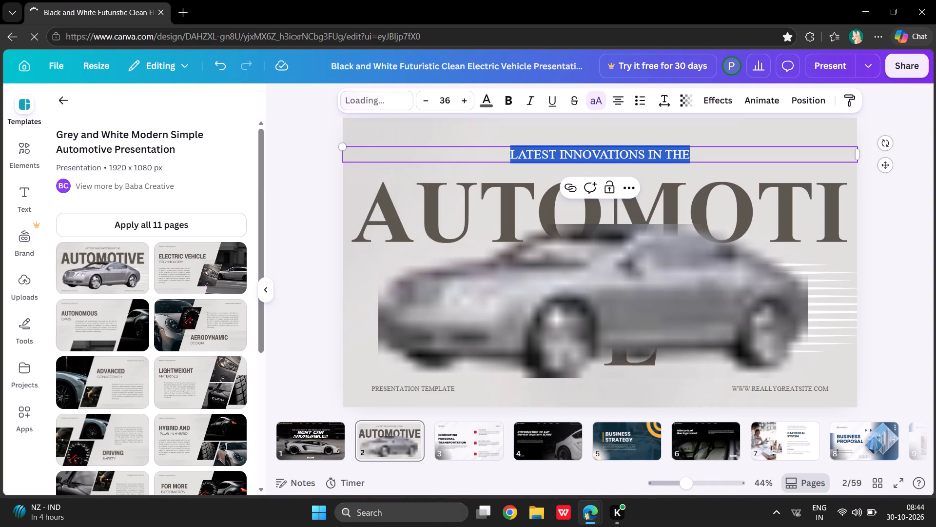
triple_click(660, 150)
triple_click(660, 150)
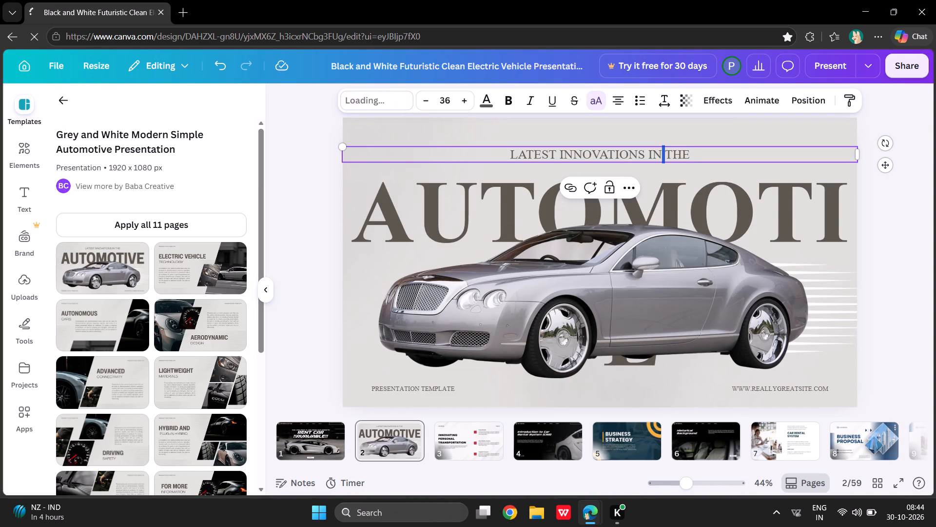
key(BackSpace)
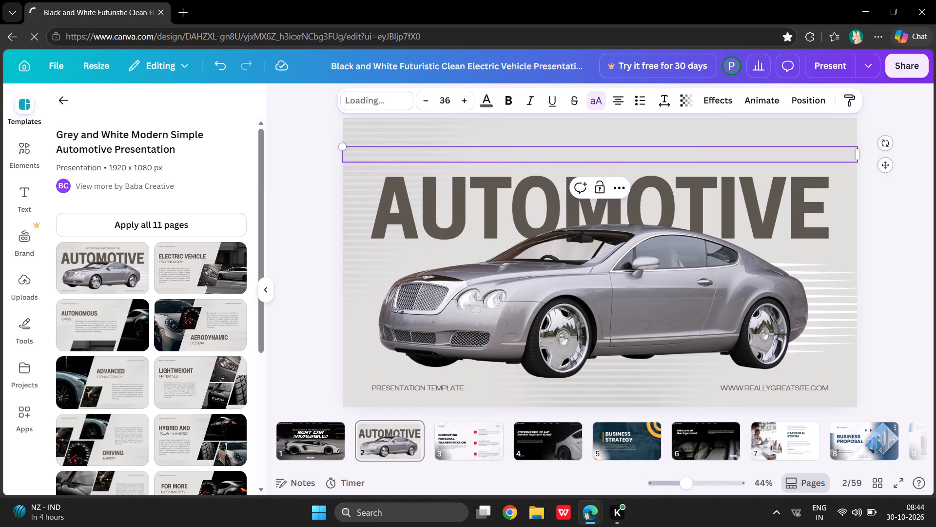
text(MODR)
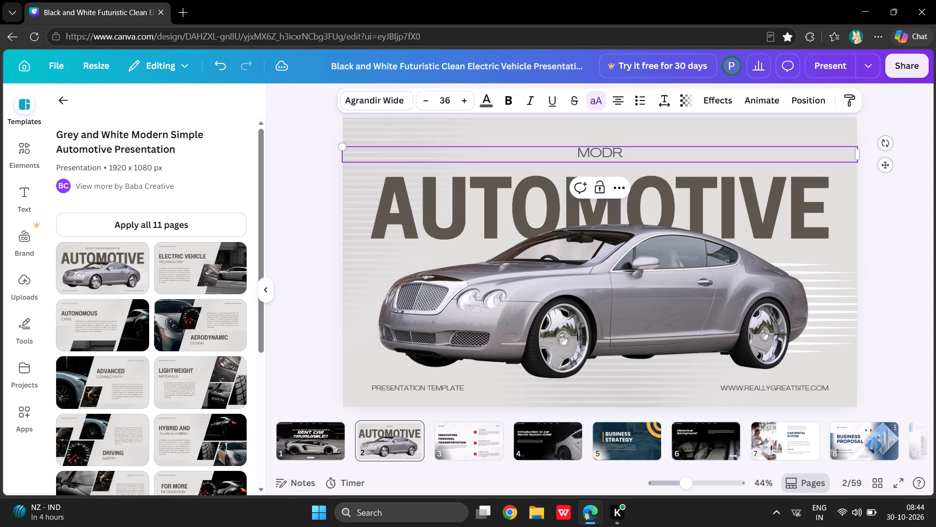
key(BackSpace)
key(BackSpace)
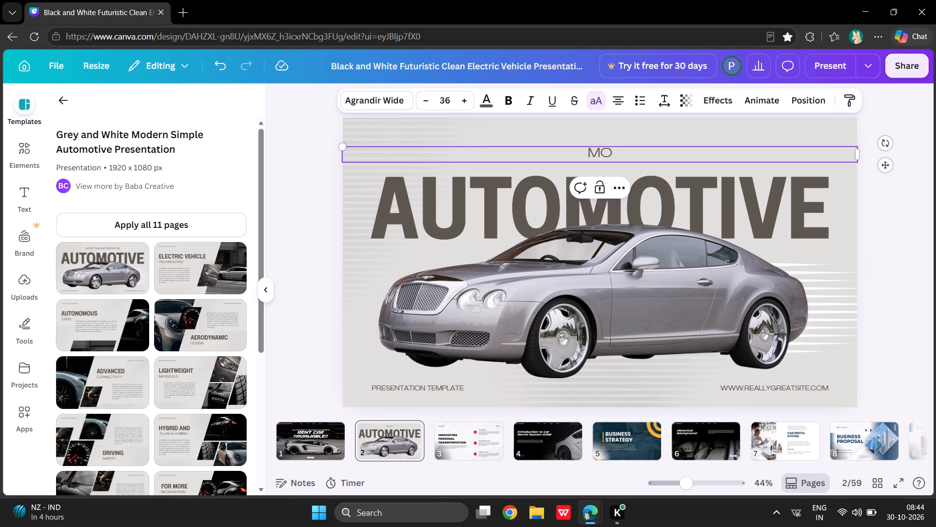
text(RD)
key(BackSpace)
key(BackSpace)
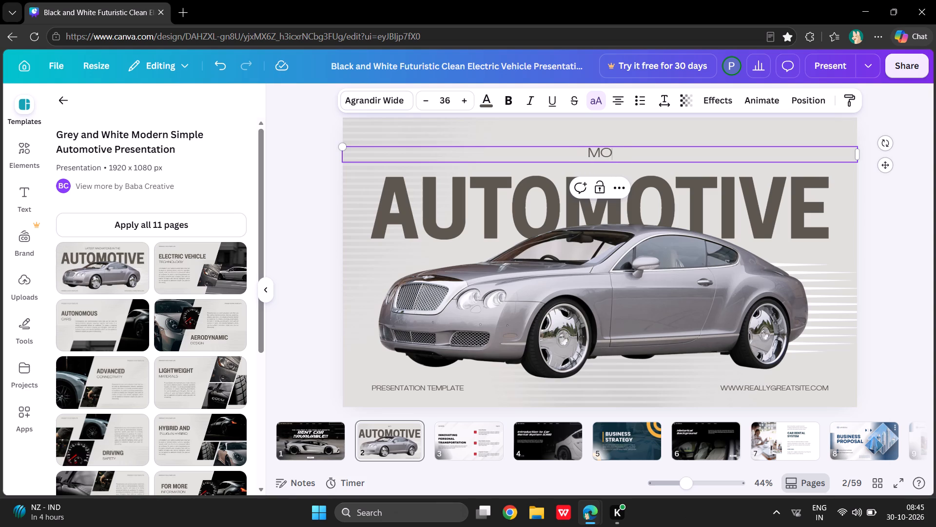
text(DERN)
key(space)
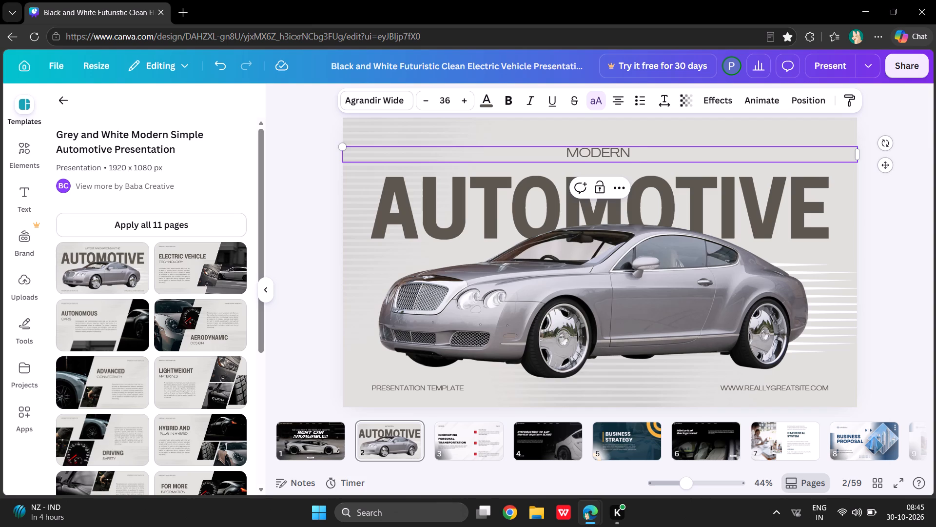
text(IN)
text(OVATIO)
text(N)
key(space)
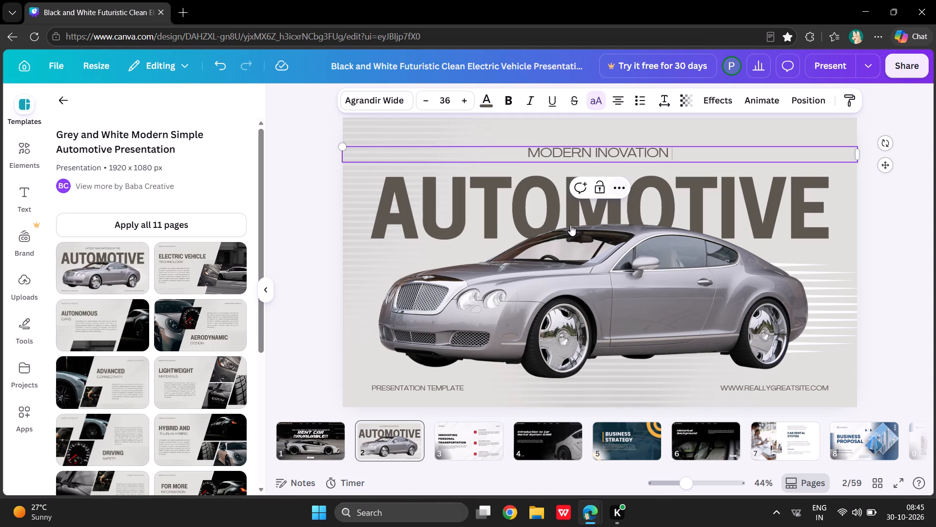
double_click(439, 387)
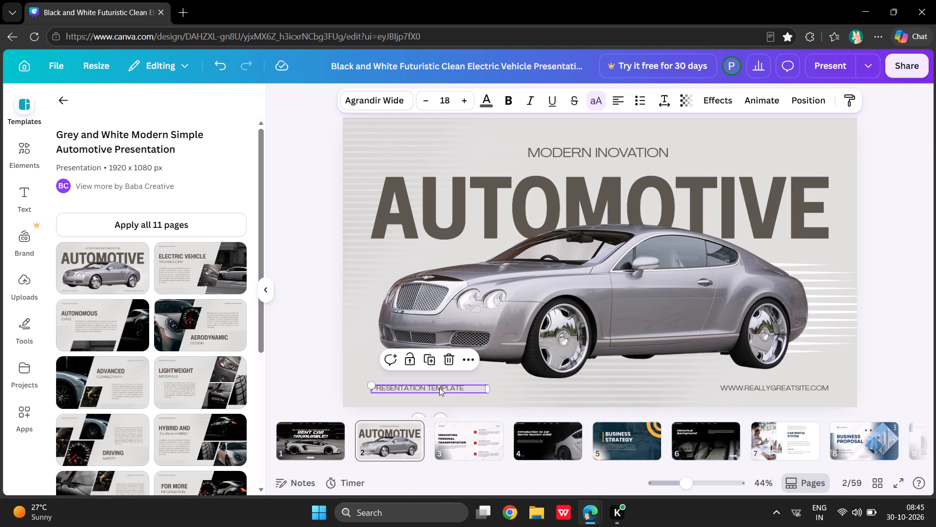
key(BackSpace)
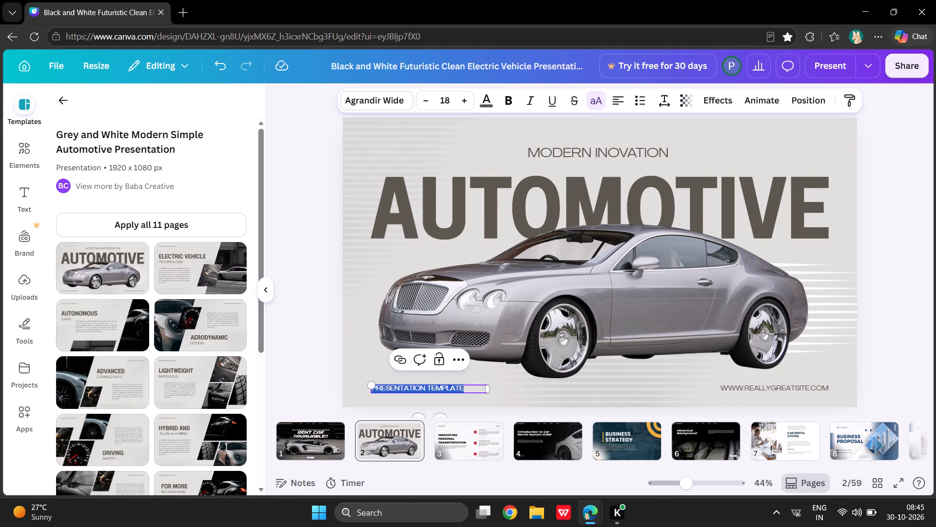
text(WWW)
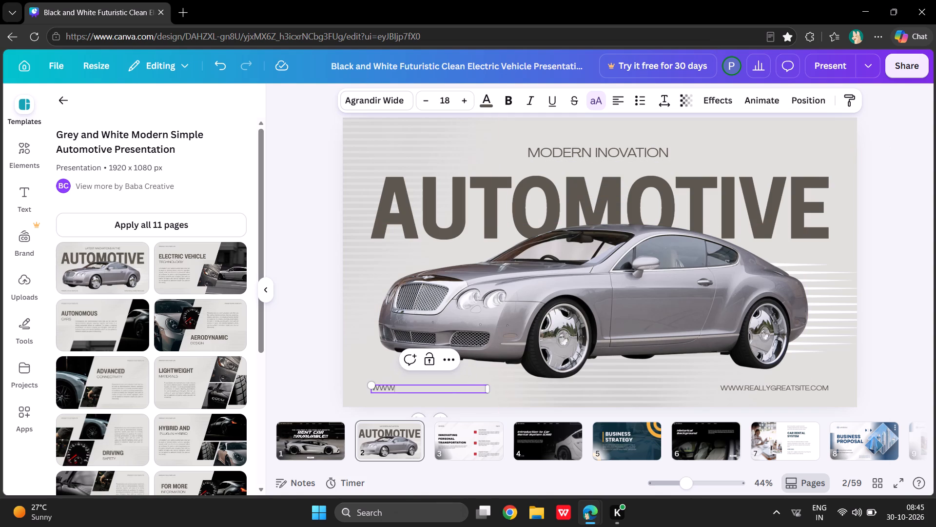
key(BackSpace)
key(BackSpace)
key(BackSpace)
text(www)
key(period)
text(carrental)
text(system.com)
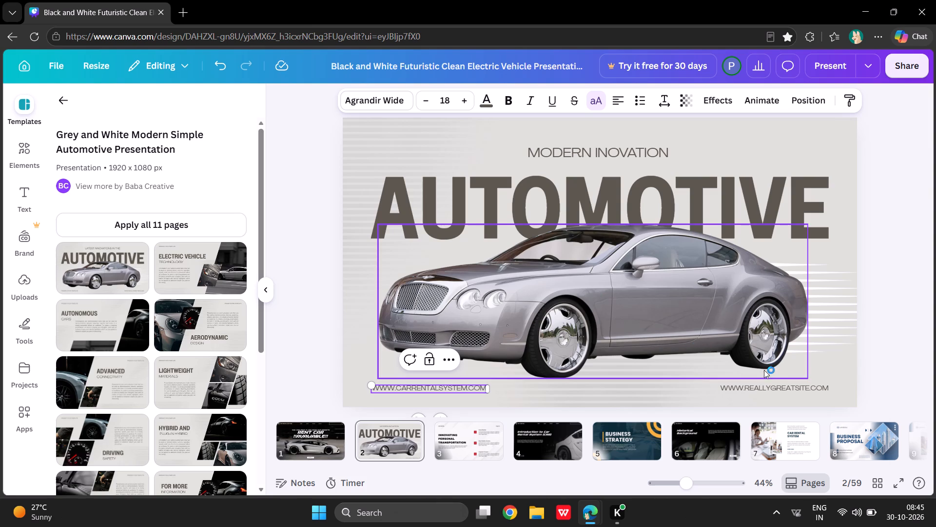
double_click(771, 384)
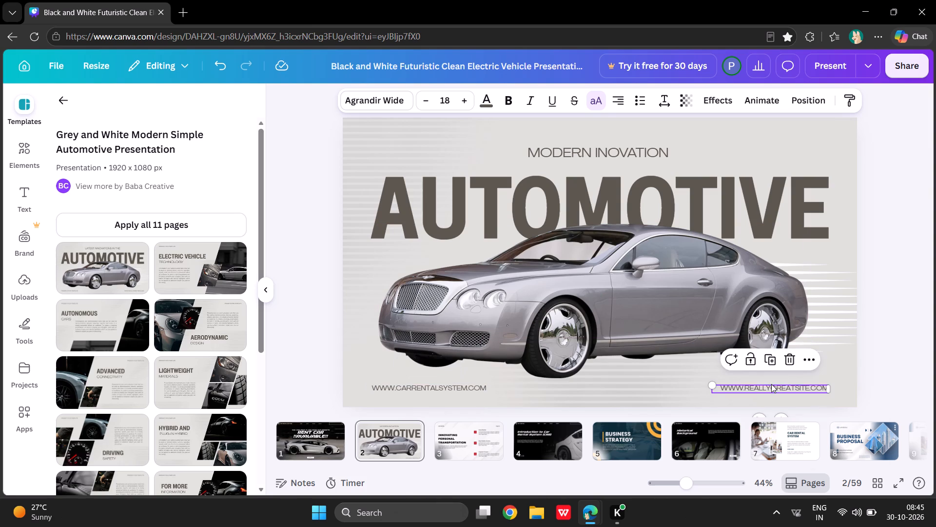
key(BackSpace)
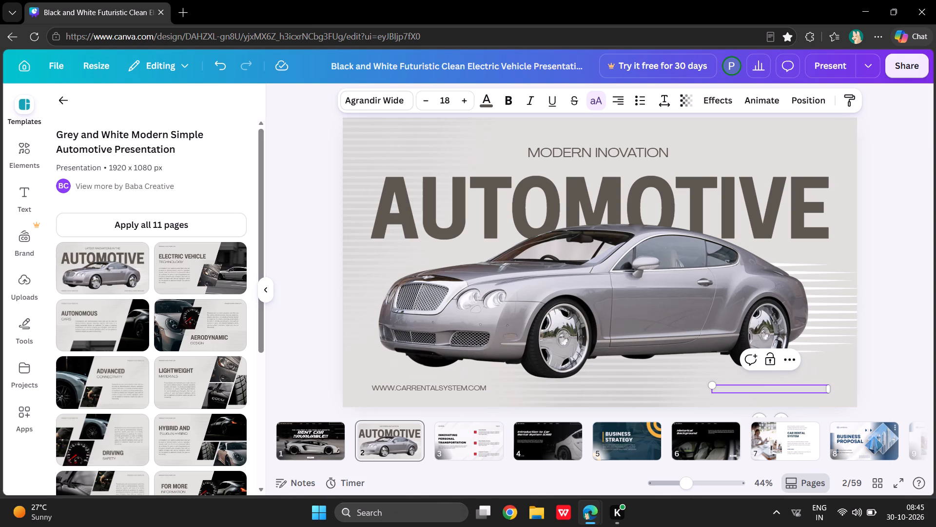
text(www)
key(period)
text(car r)
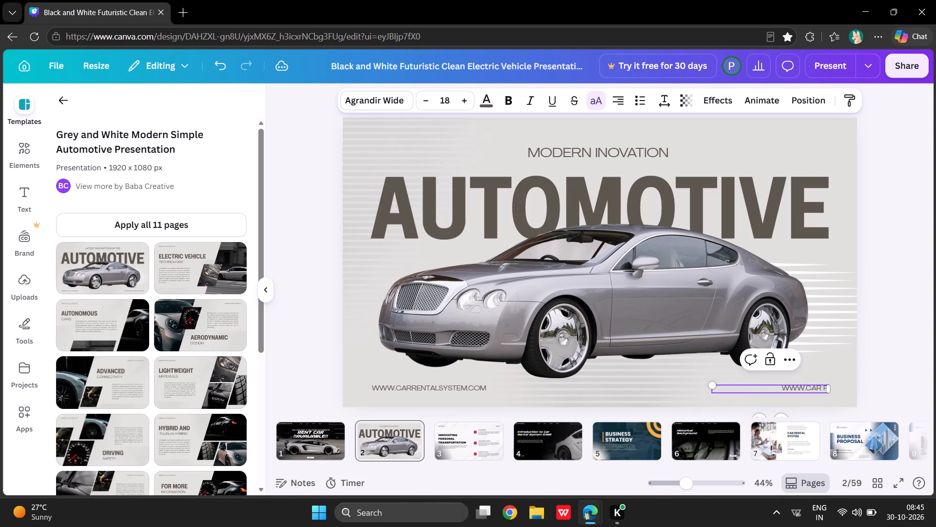
key(BackSpace)
key(BackSpace)
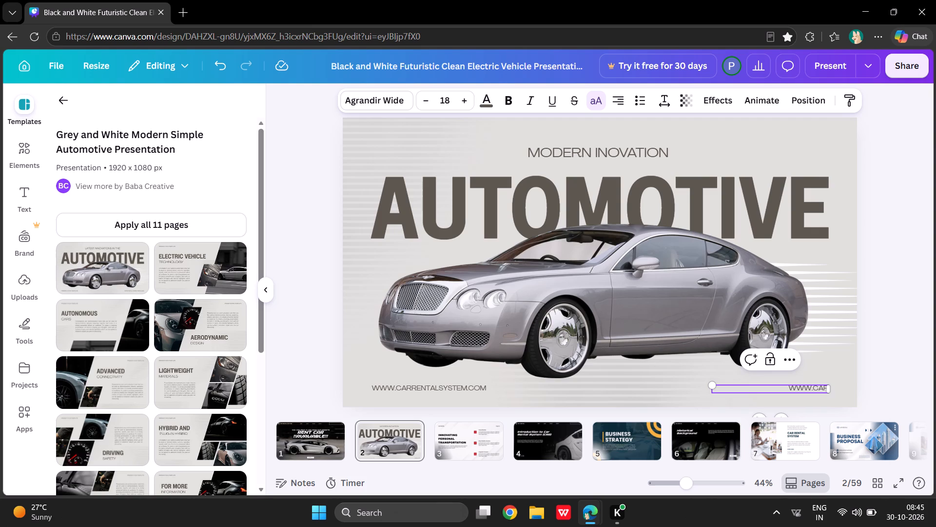
key(BackSpace)
key(BackSpace)
key(BackSpace)
text(cr)
key(BackSpace)
text(arrental)
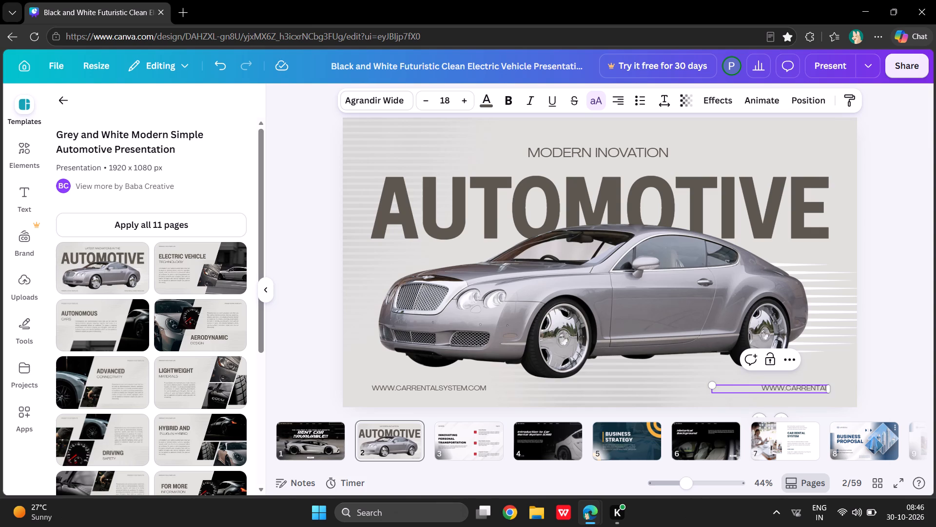
text(system)
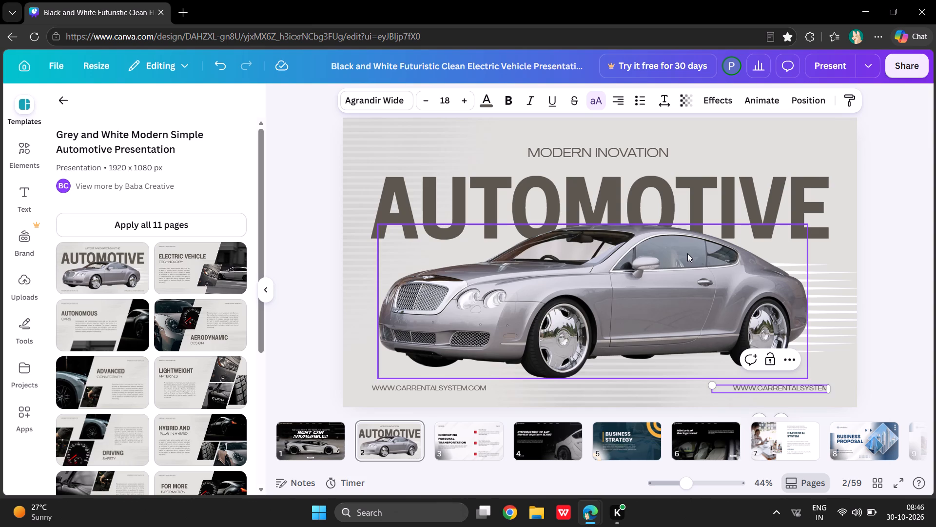
Move the car image on page 2 slightly right and down, so it sits just above the footer texts.
drag(682, 254, 703, 260)
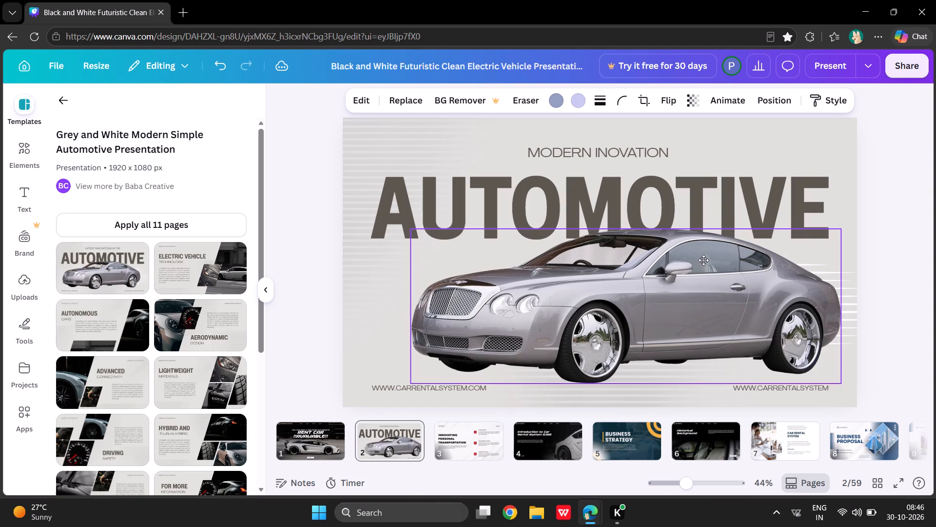
drag(703, 260, 696, 263)
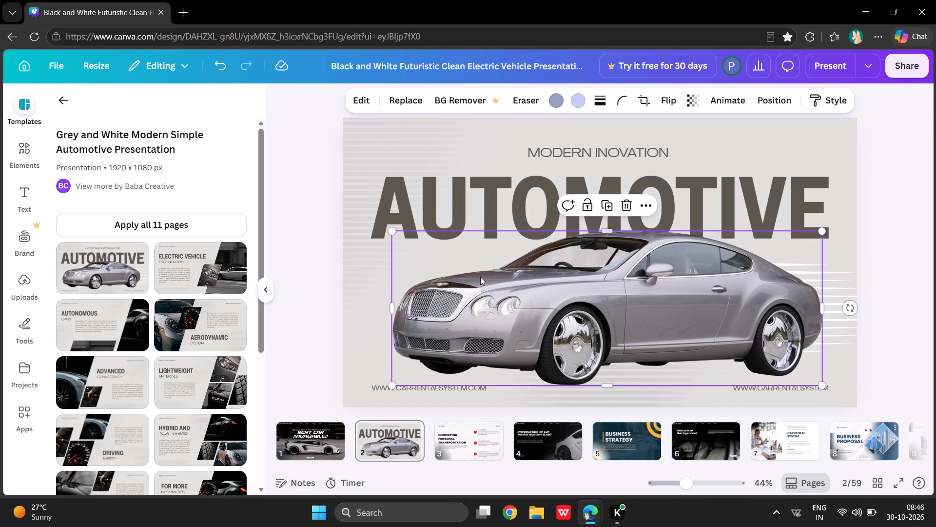
Add the ELECTRIC VEHICLE TECHNOLOGY page from the same automotive template as a new page after page 2.
double_click(223, 248)
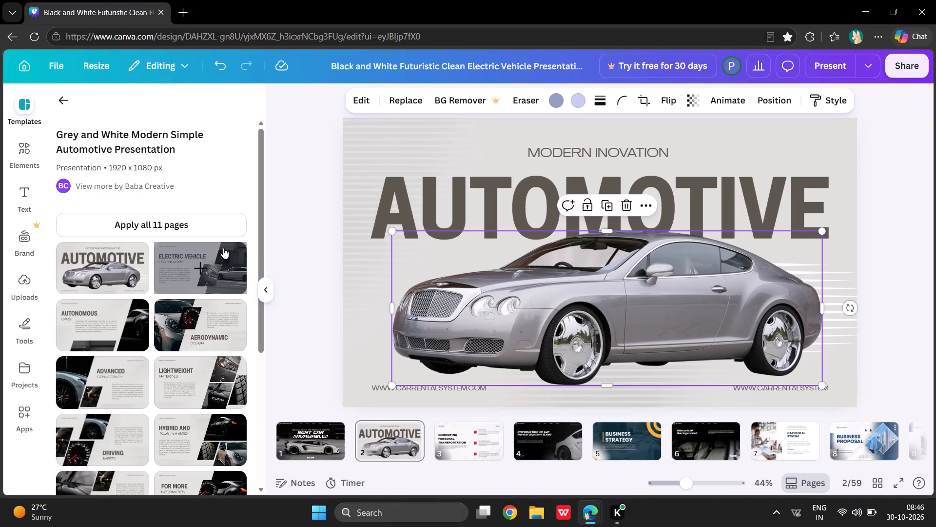
click(216, 251)
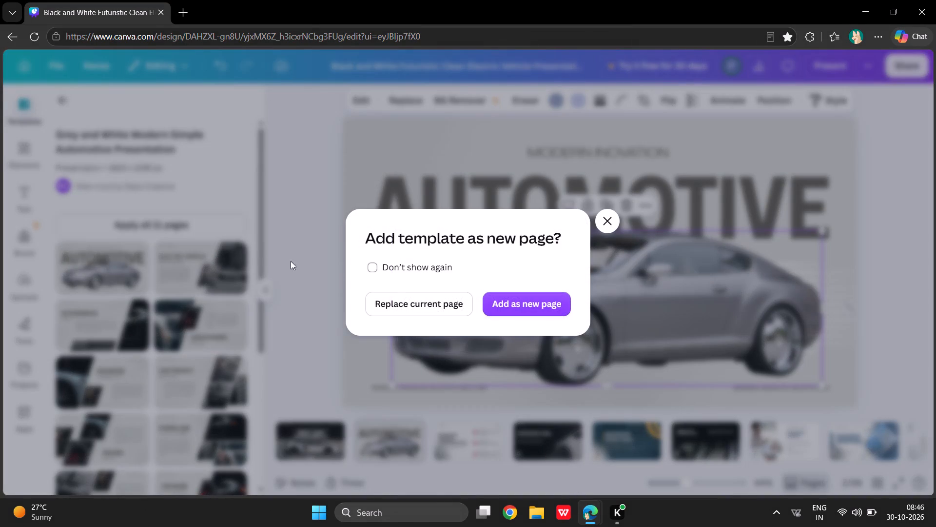
click(532, 304)
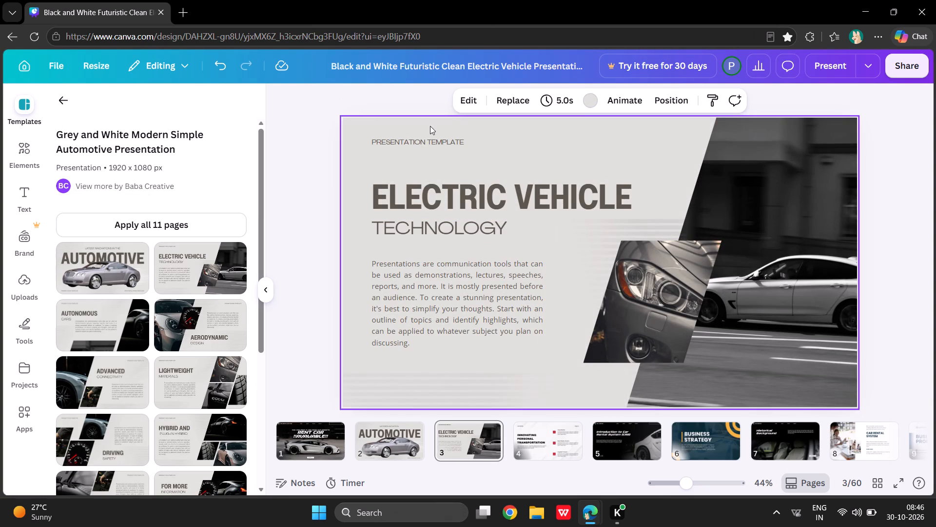
Replace the small header text above the title on page 3 with "CAR RENTAL SYSTEM".
double_click(423, 146)
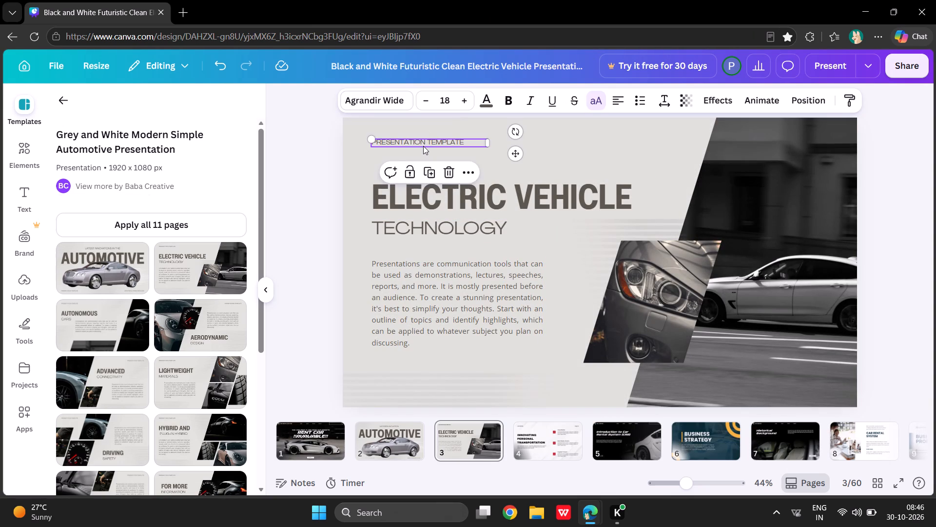
key(BackSpace)
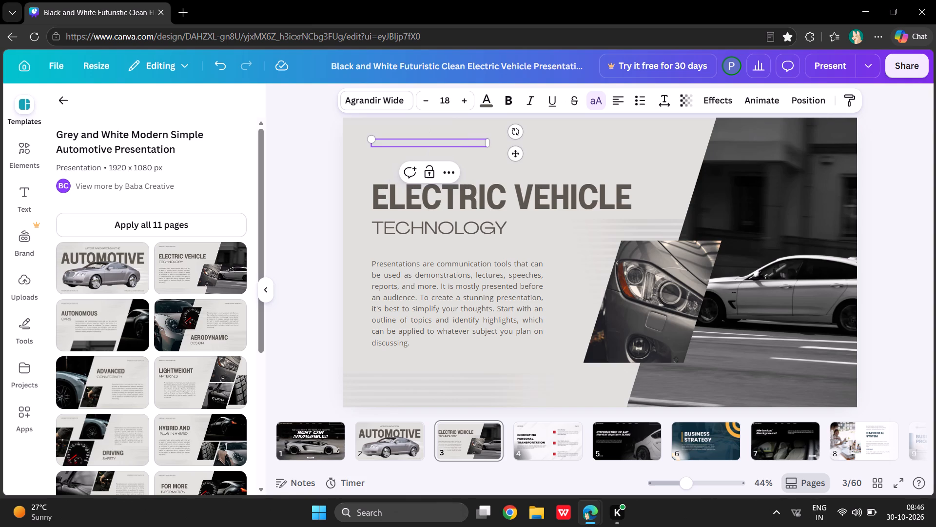
text(CAR RENTAL SYSTEM)
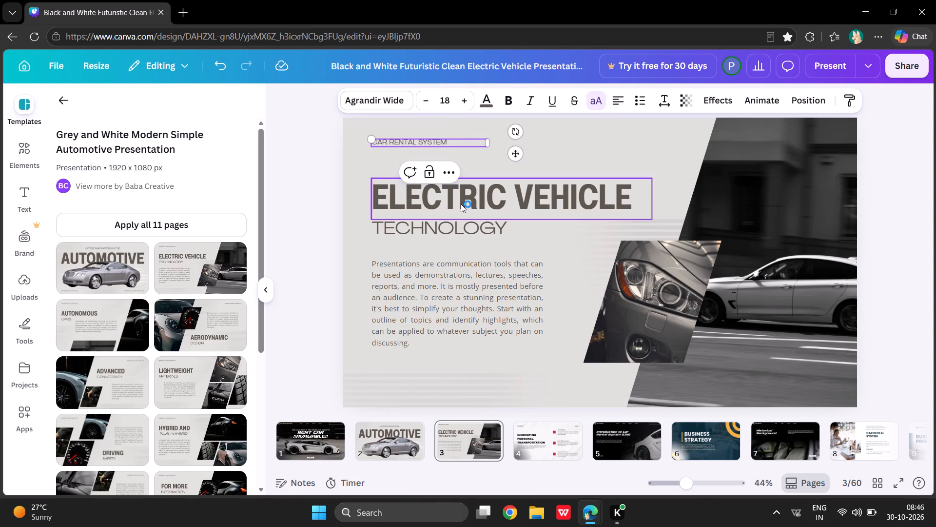
Replace the first word of page 3's main title with "RENTAL", keeping the word VEHICLE.
triple_click(471, 196)
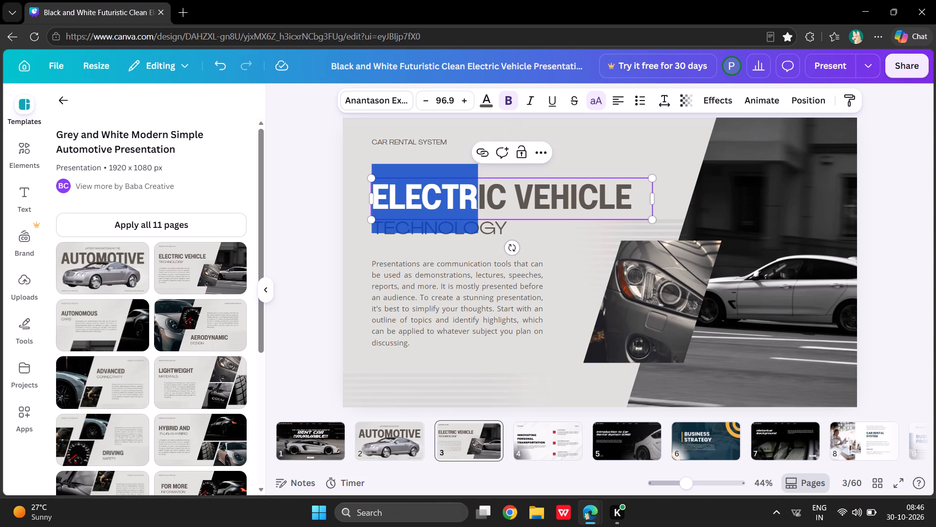
triple_click(500, 191)
double_click(500, 191)
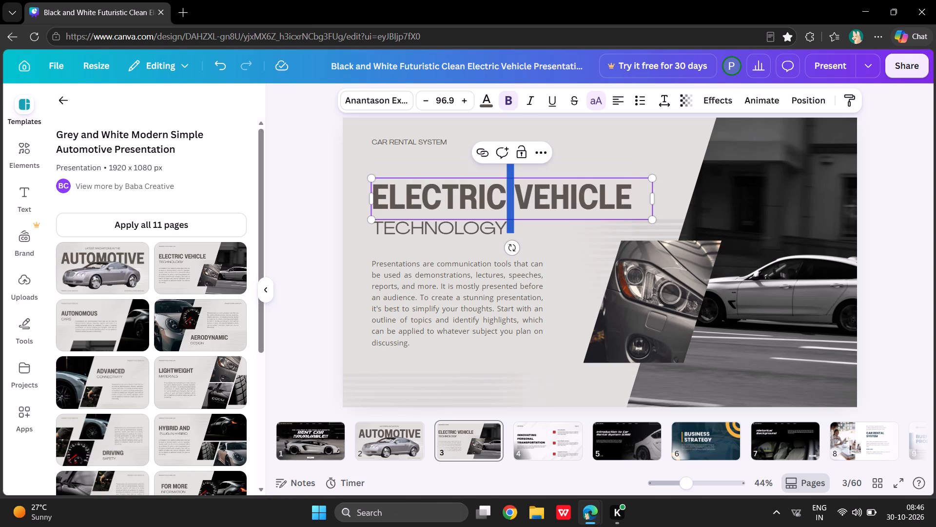
drag(500, 191, 452, 194)
triple_click(454, 194)
click(455, 195)
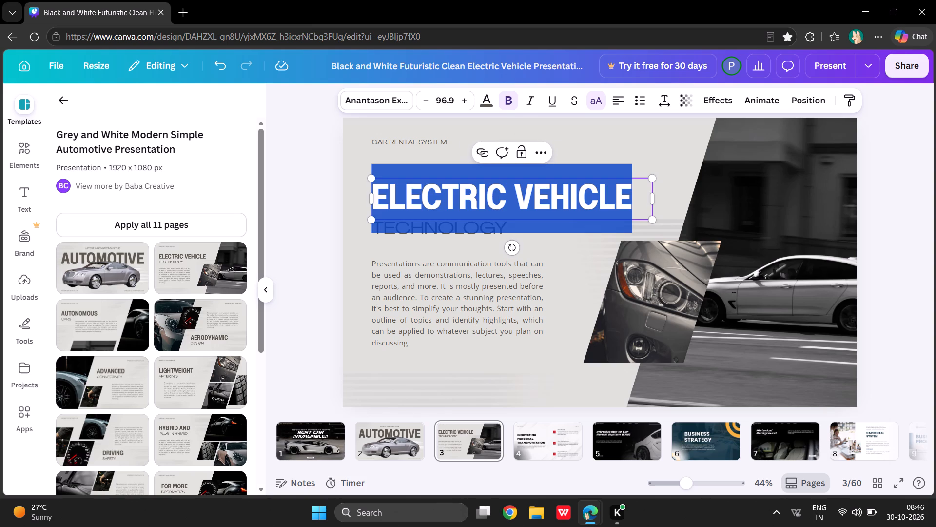
triple_click(502, 212)
click(502, 212)
key(BackSpace)
key(BackSpace)
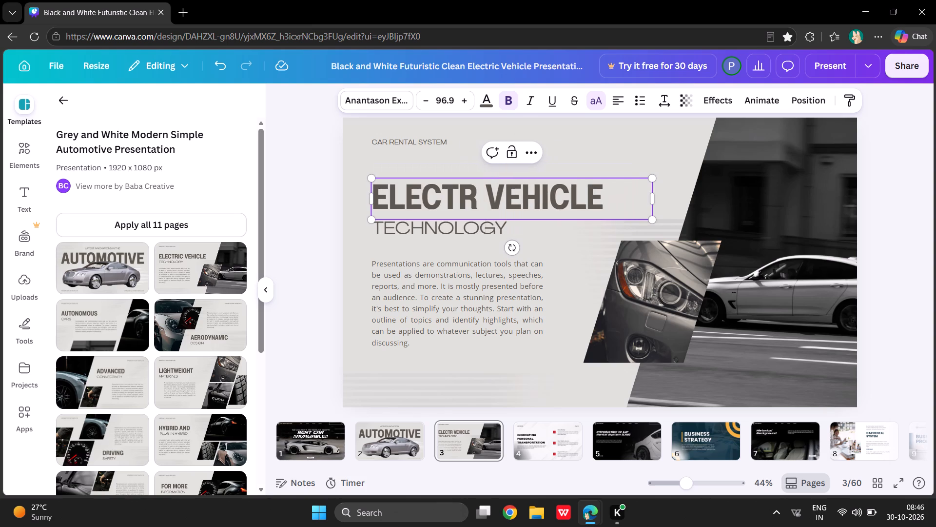
key(BackSpace)
key(BackSpace)
key(BackSpace)
key(BackSpace)
key(BackSpace)
key(BackSpace)
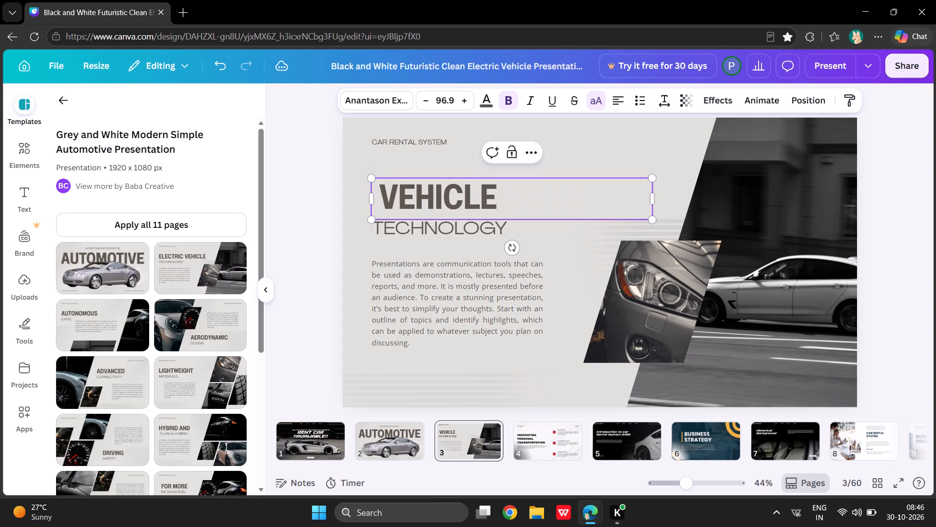
text(RENTAL)
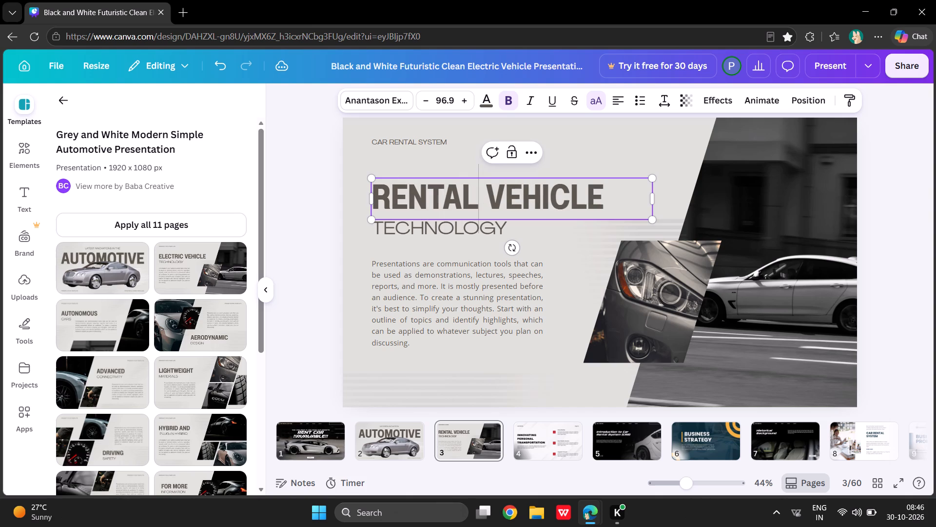
Replace page 3's placeholder body paragraph with "IN THE CAR RENTAL SYSTEM WE WILL GAVE BIKE,CAR ,CYCLE .".
double_click(464, 283)
key(BackSpace)
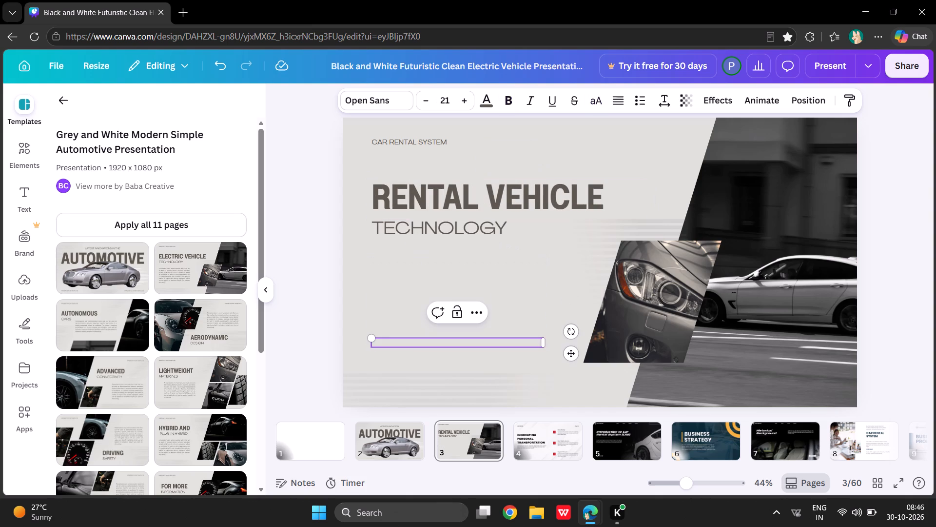
text(IN)
key(space)
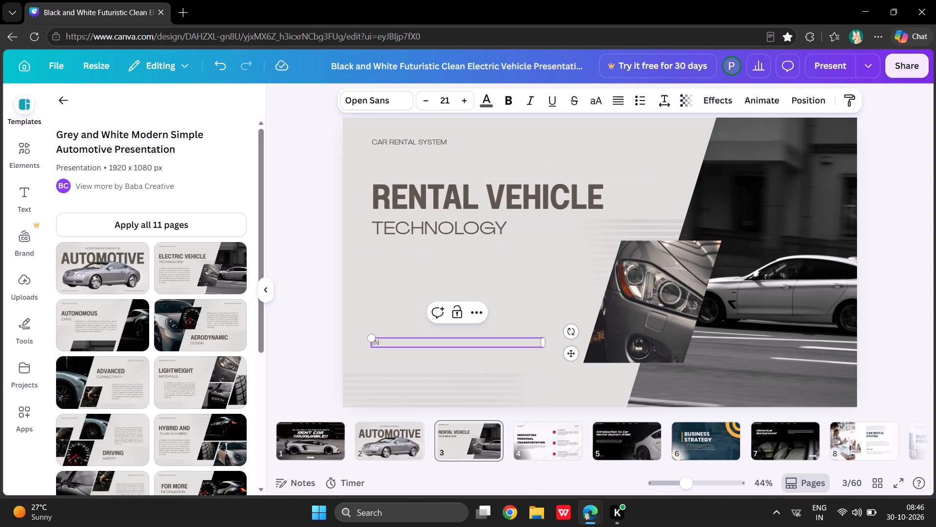
text(THE CAR RENTAL SYSTEM)
key(space)
text(WE WILL GAVE)
key(space)
text(BIKE,)
text(VEHI)
key(BackSpace)
key(BackSpace)
key(BackSpace)
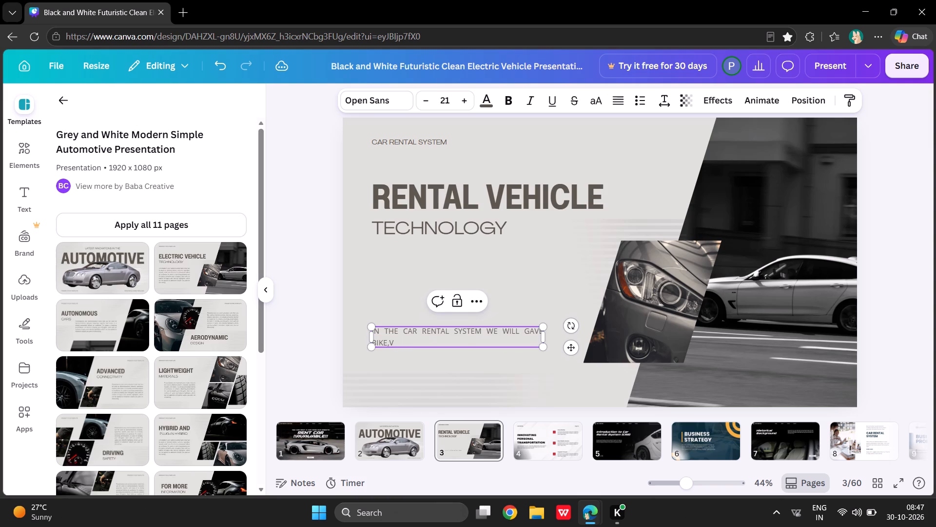
key(BackSpace)
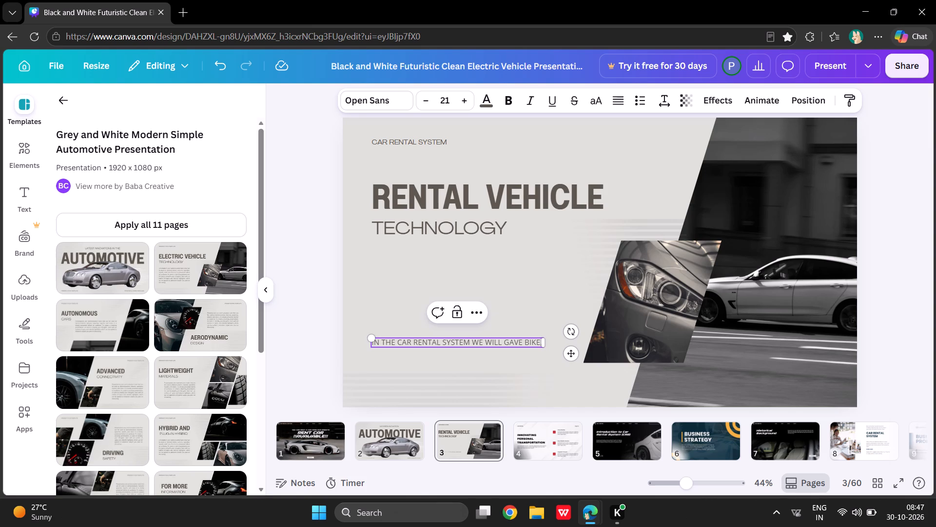
text(CAR)
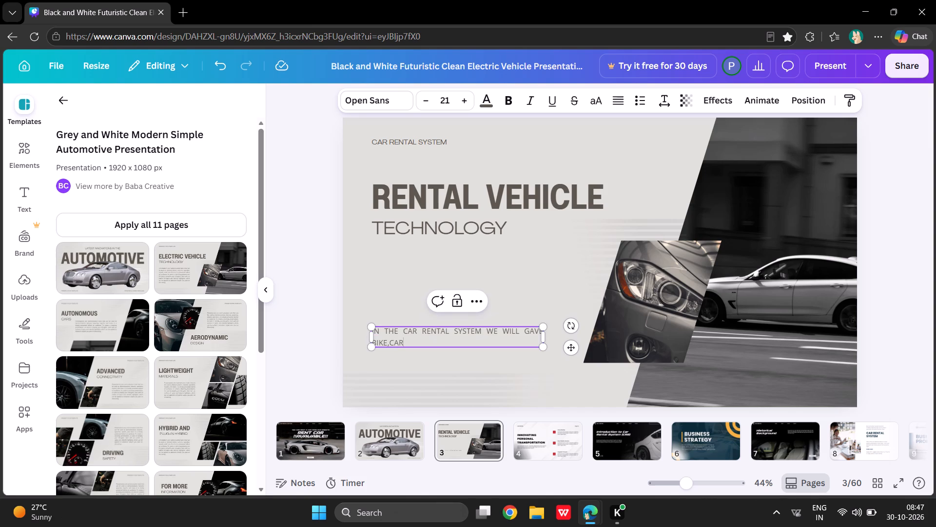
key(BackSpace)
key(BackSpace)
text(AR)
key(space)
key(comma)
text(CYCLE)
key(space)
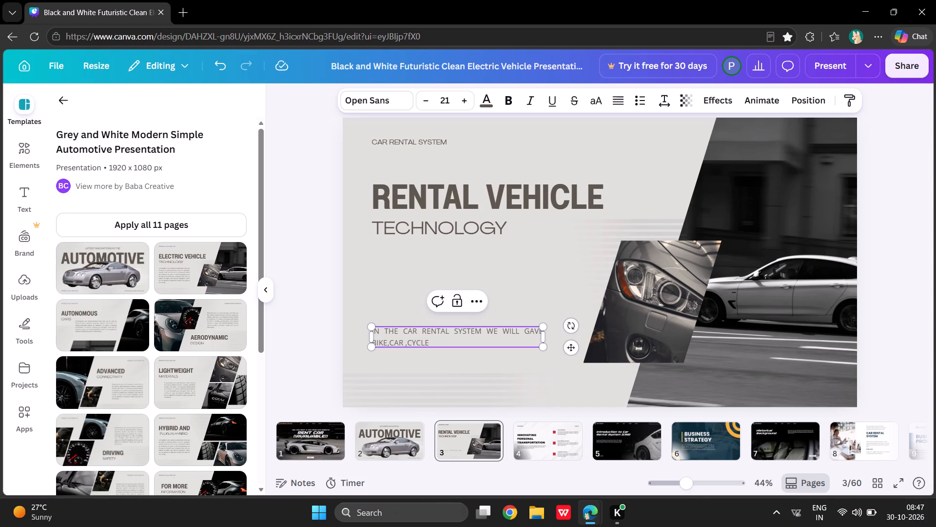
text(RENTAL)
key(space)
key(BackSpace)
key(BackSpace)
key(BackSpace)
key(BackSpace)
key(BackSpace)
key(BackSpace)
key(BackSpace)
key(period)
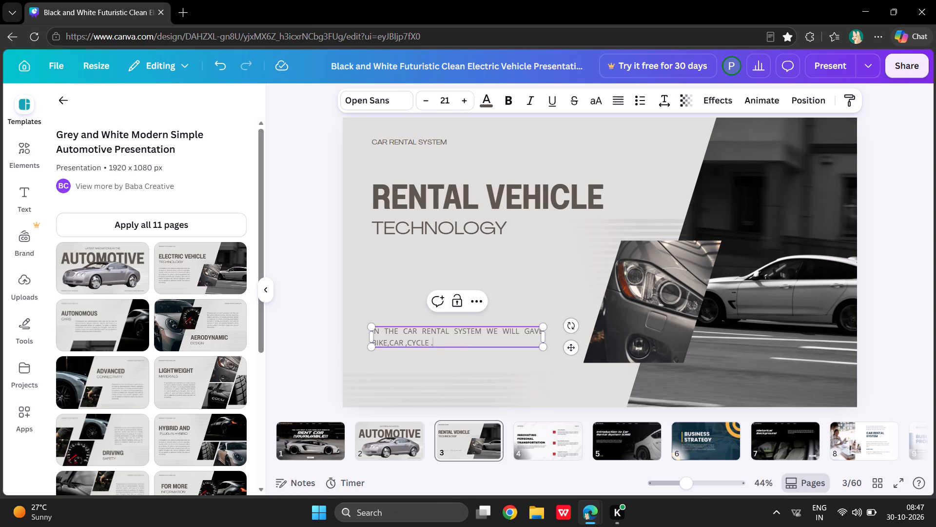
Continue page 3's body paragraph with "IN THIIS WE WILL GAVE THIS ITEAMS ON THE RENT".
text(IN THIIS WE WILL GAVE THIS ITEAMS ON THE RENT)
key(space)
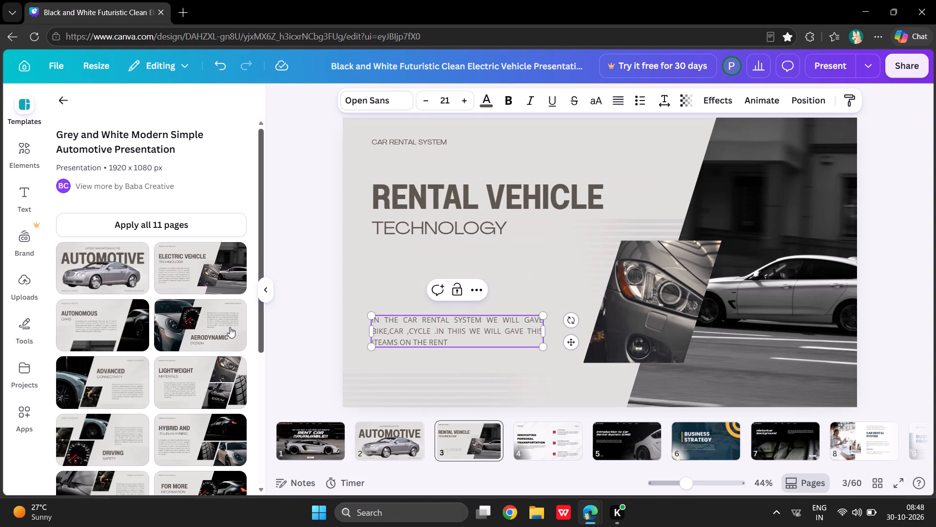
Add the AUTONOMOUS CARS page from the same automotive template as a new page after page 3.
click(110, 320)
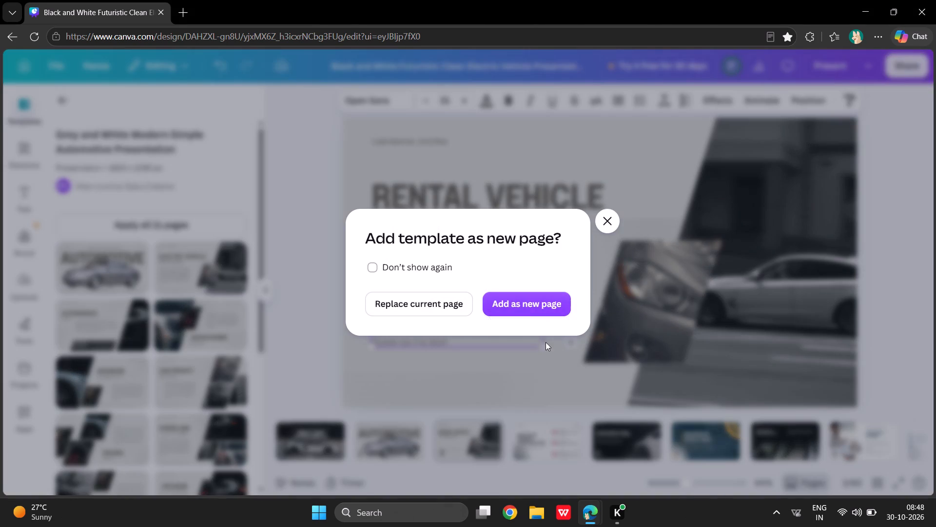
click(522, 313)
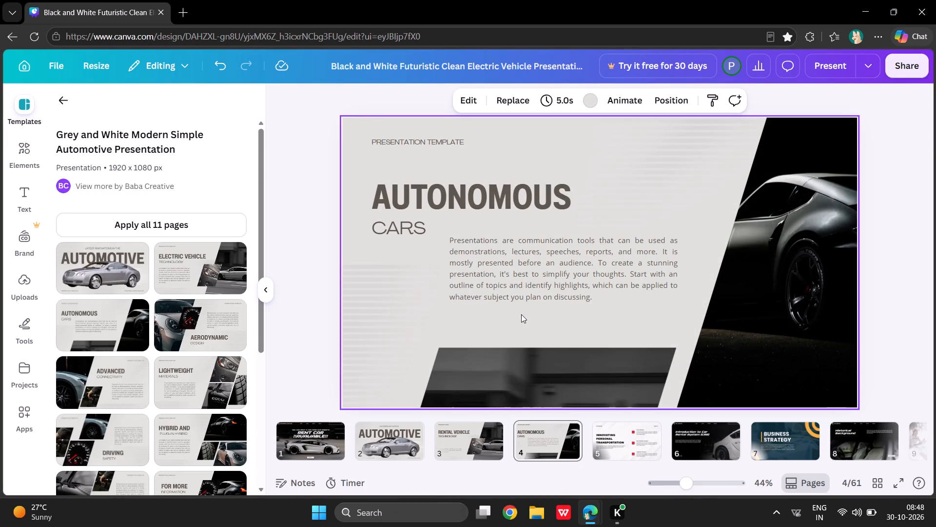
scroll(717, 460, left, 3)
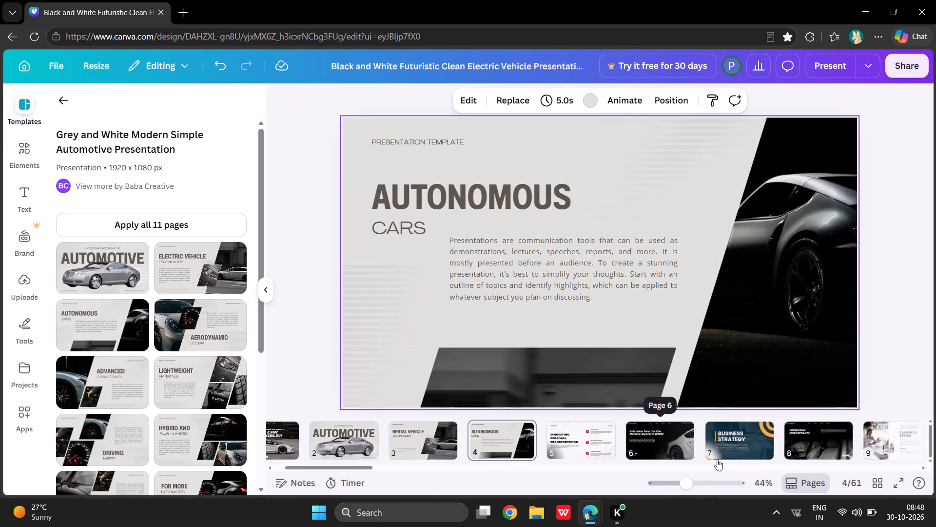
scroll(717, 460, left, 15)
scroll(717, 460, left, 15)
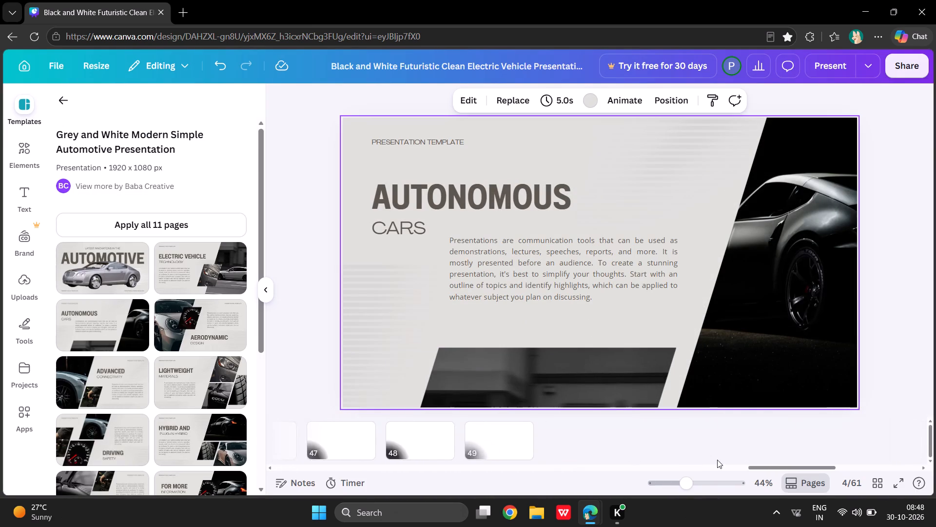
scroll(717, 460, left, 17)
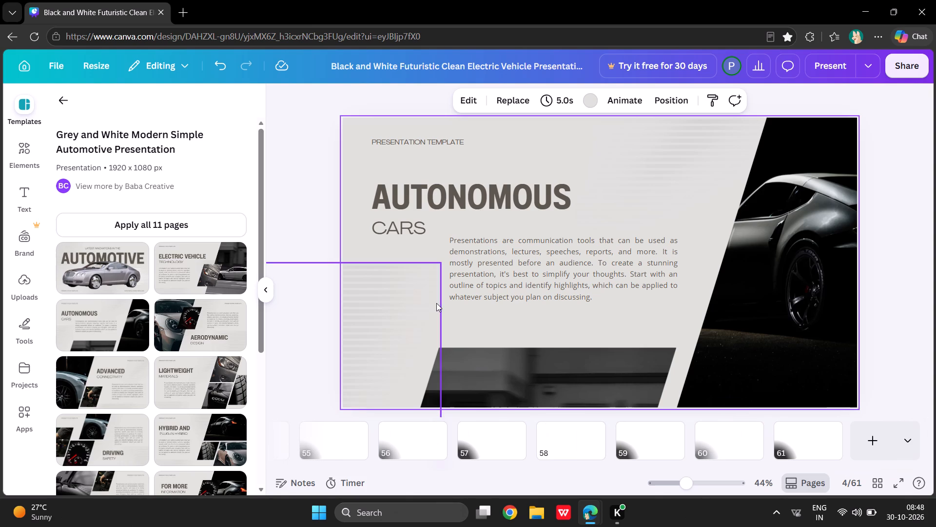
Replace the new page 4 layout with the AERODYNAMIC DESIGN page from the same automotive template.
click(99, 331)
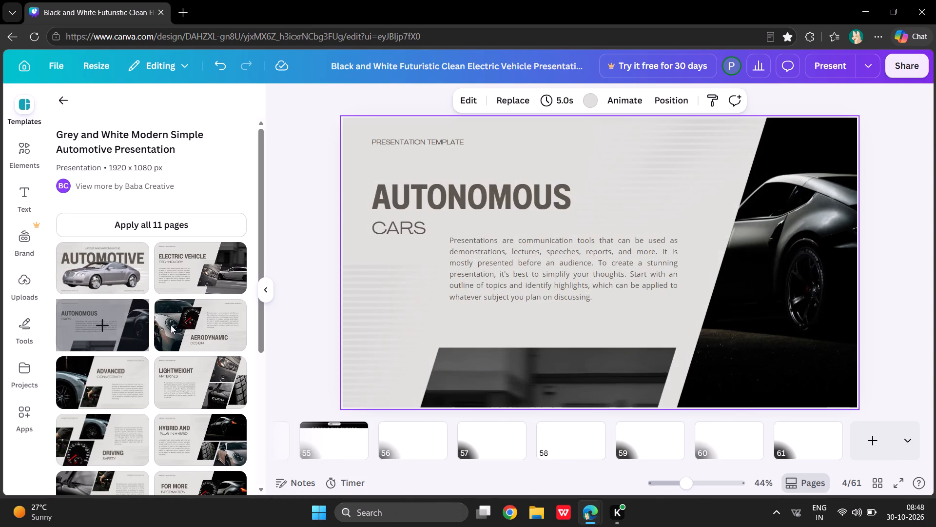
click(233, 322)
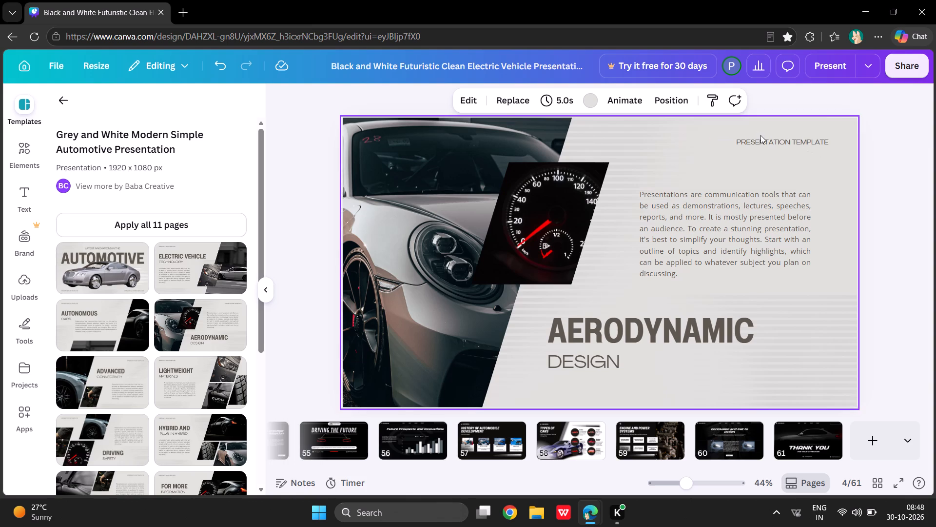
Replace the small "PRESENTATION TEMPLATE" header text on page 4 with "CAR RENTAL SYSTEM".
double_click(779, 143)
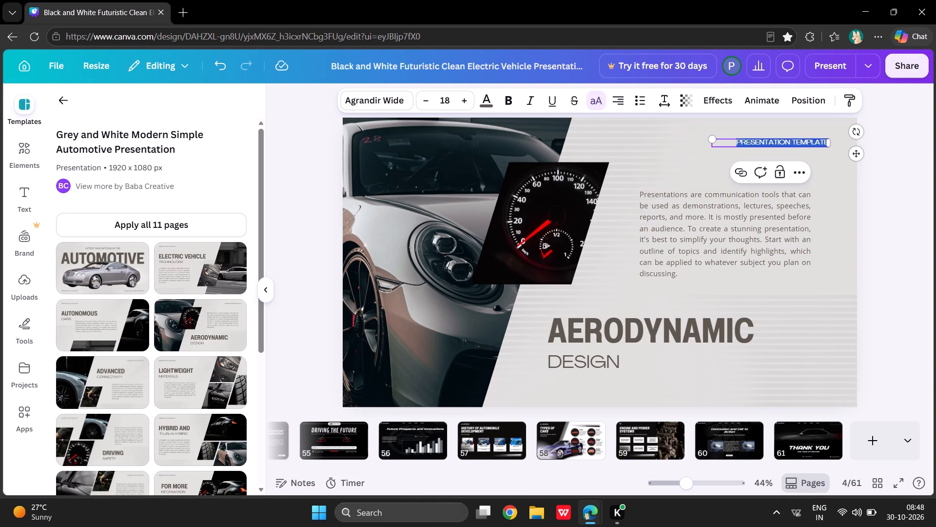
key(BackSpace)
text(CAR RENTAL SYSTEM)
key(space)
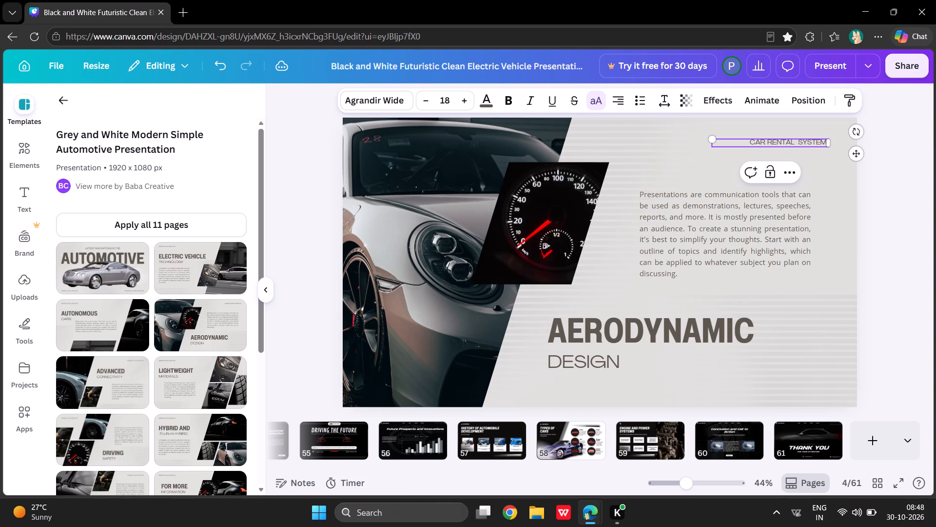
Replace page 4's placeholder body paragraph with "IN THE DESIGN SECTION WE HAVE WORK ON THE HARDWARE ,SOFTWARE WHICH INHANCED OUR PROJECT".
double_click(694, 200)
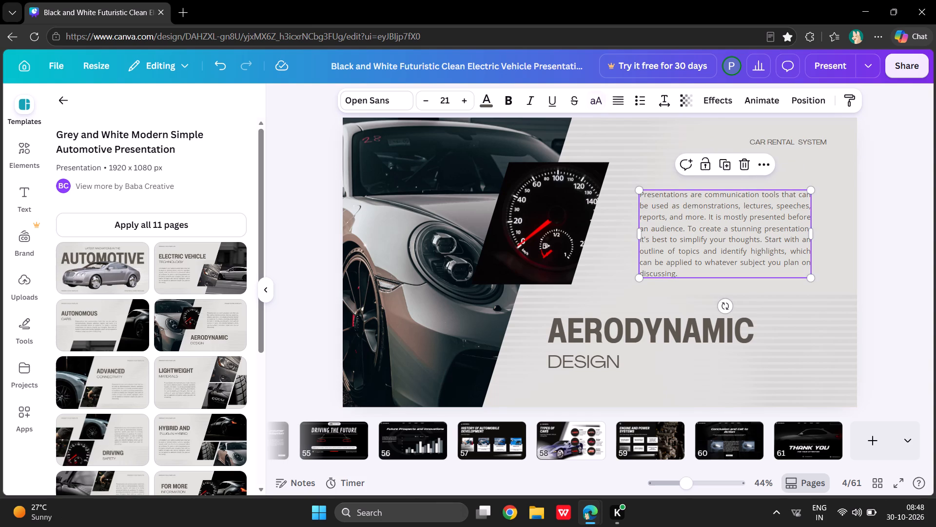
key(BackSpace)
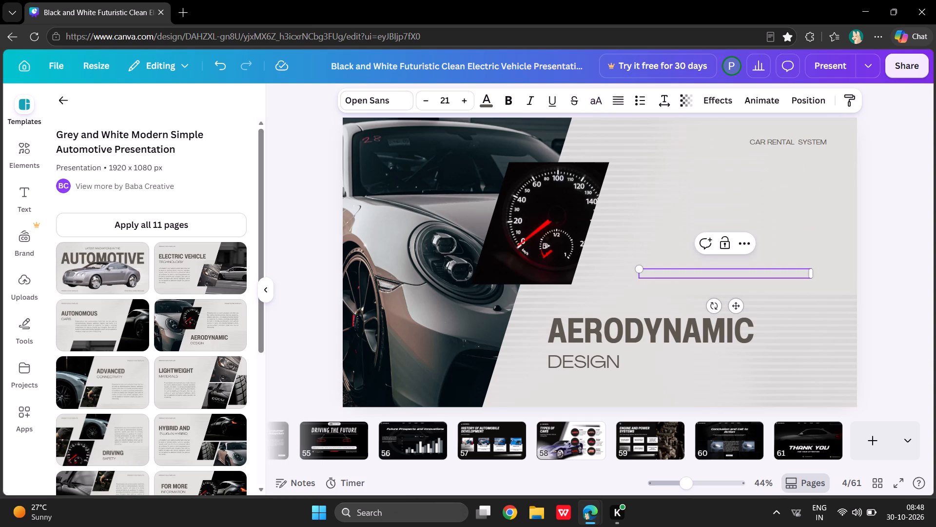
text(IN THE)
key(space)
text(DESIGN SECTION)
key(space)
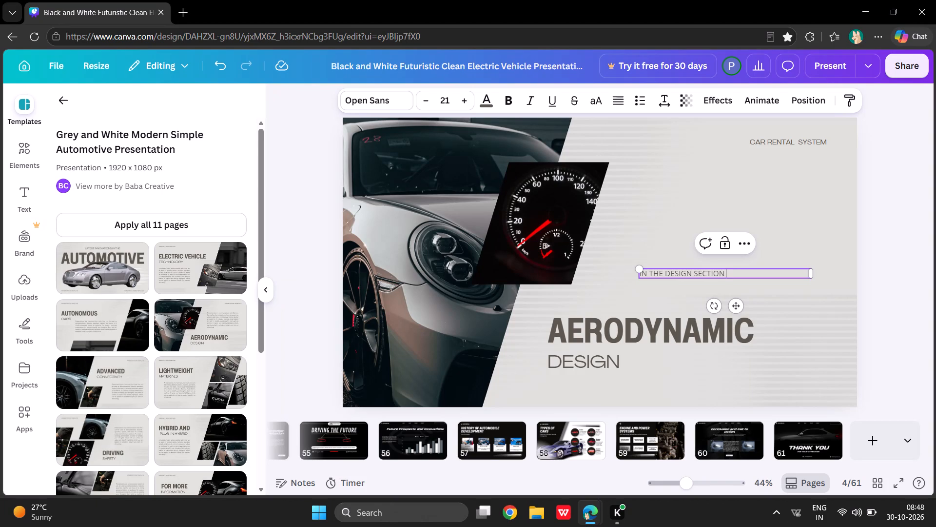
text(WE HAVE WORK ON THE)
key(space)
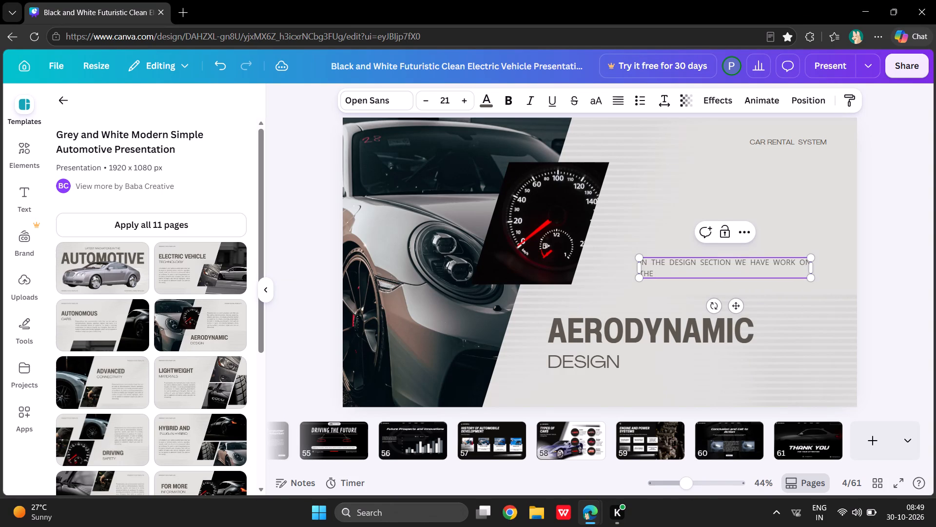
text(HARDWARE)
key(space)
text(,SOFTWARE)
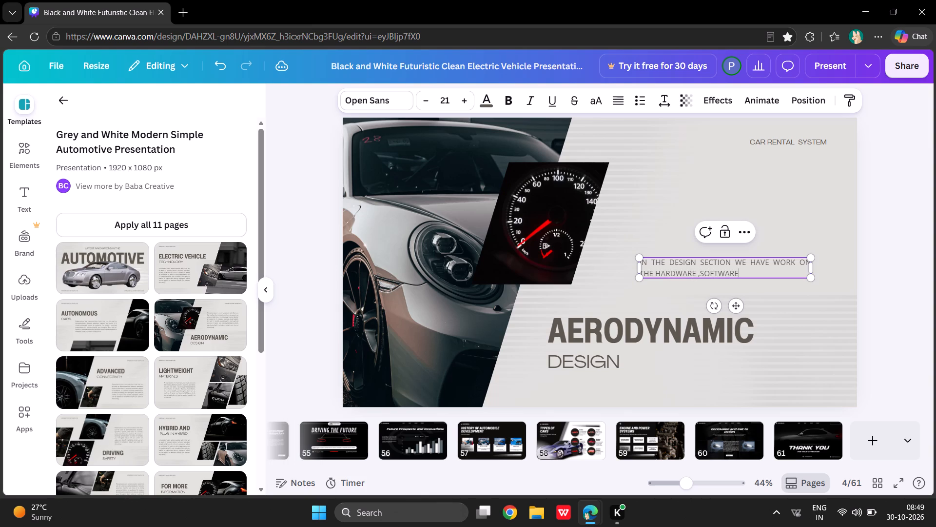
key(space)
text(WHICH INHANCED)
key(space)
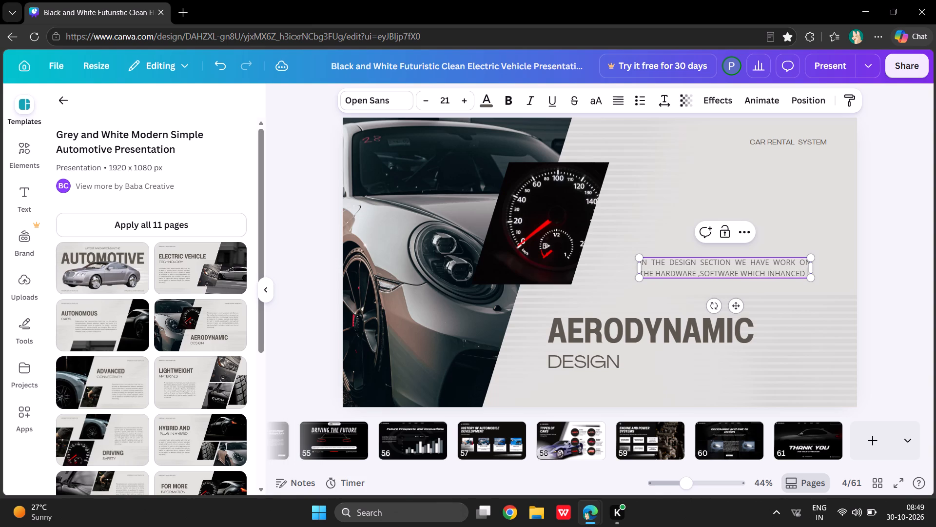
text(OUR PROJECT)
key(space)
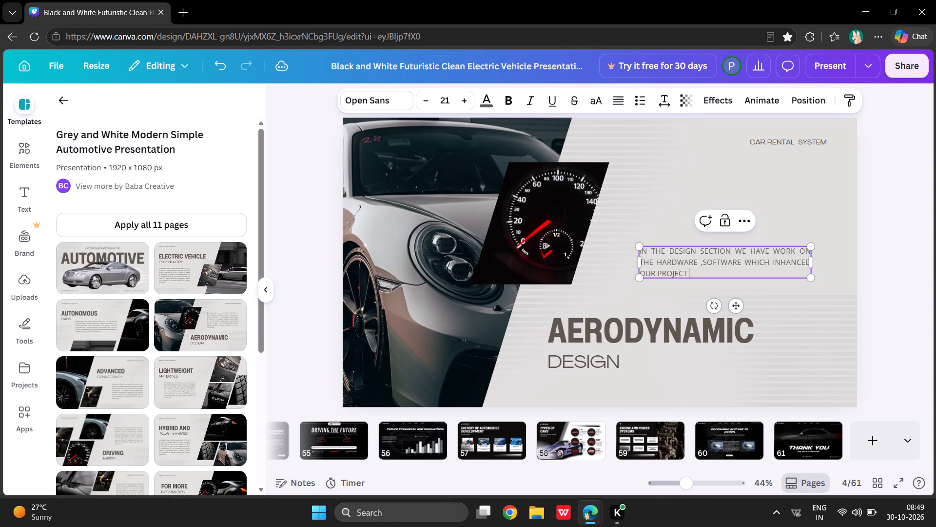
Continue page 4's body paragraph with "WE HAVE MAKE USER FRIENDLY INTERFACE".
text(WH)
key(BackSpace)
text(E HAVE MAKE USER FRIENDLY)
key(space)
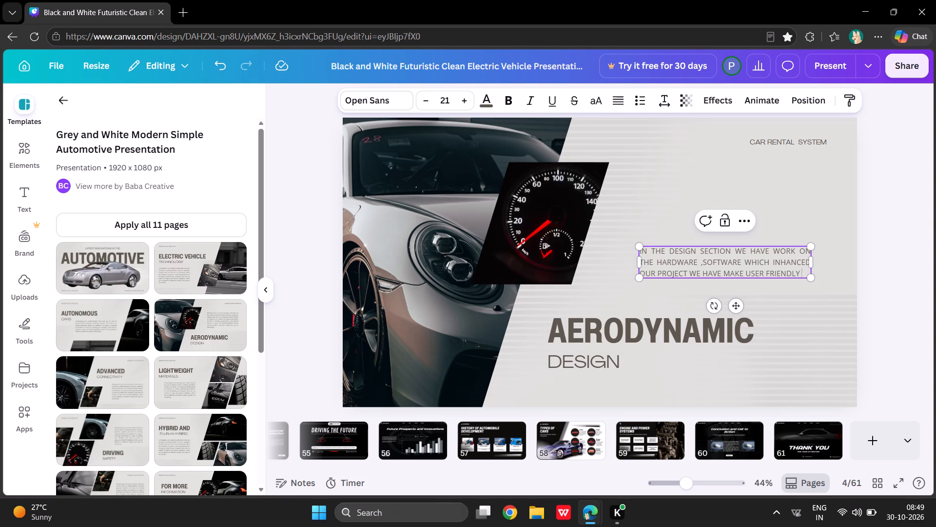
text(INTERFACE)
key(space)
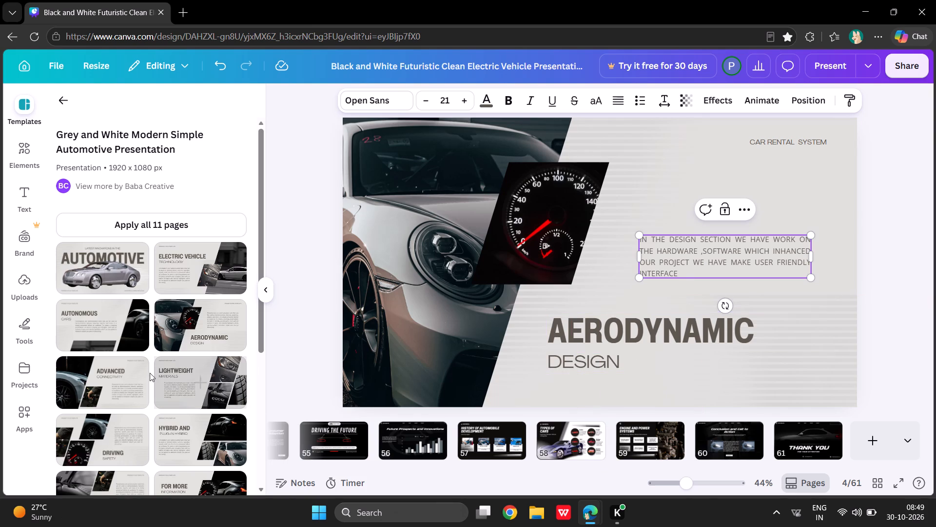
Add the ADVANCED CONNECTIVITY page from the same automotive template as a new page after page 4.
scroll(119, 412, down, 1)
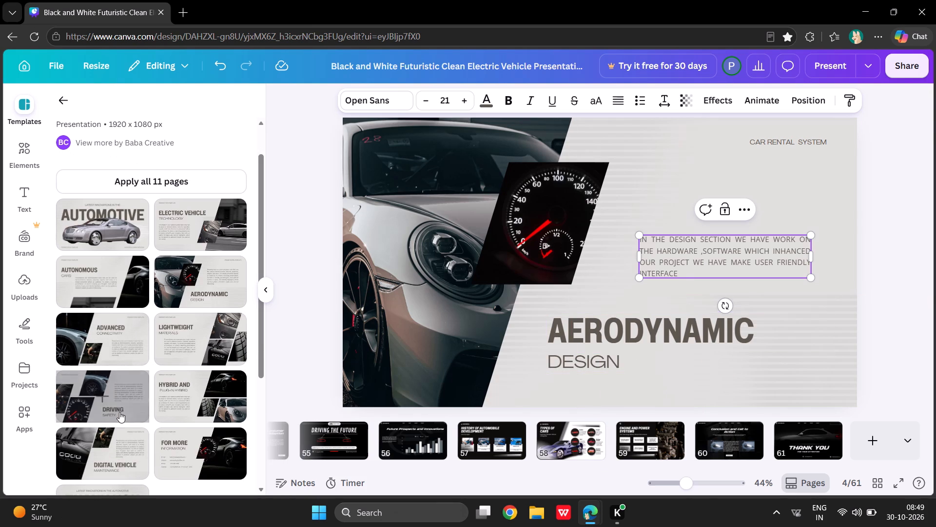
click(113, 357)
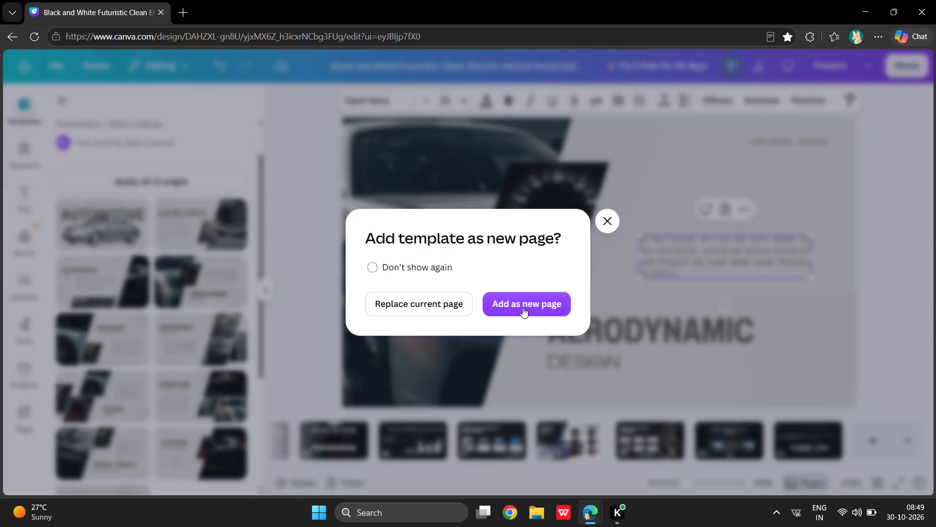
click(523, 307)
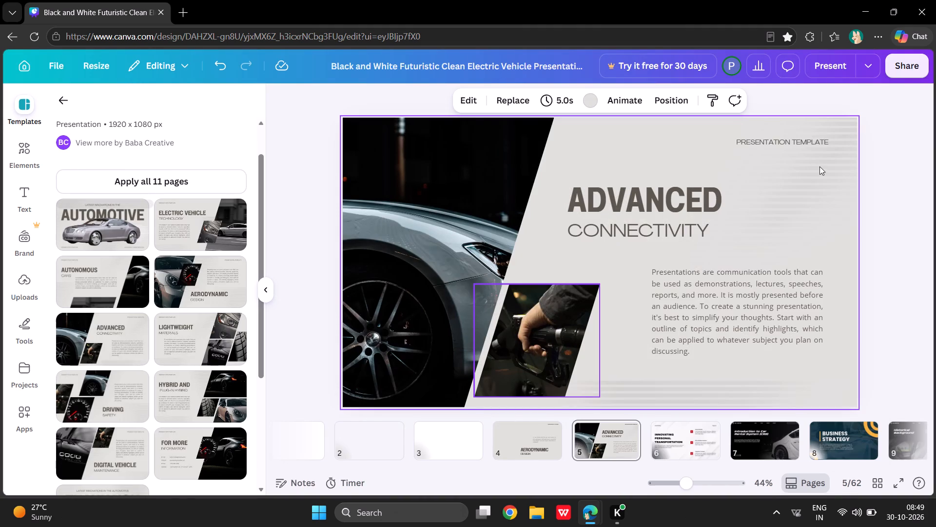
Replace the small "PRESENTATION TEMPLATE" header text on page 5 with "CAR RENTAL SYSTEM".
double_click(800, 145)
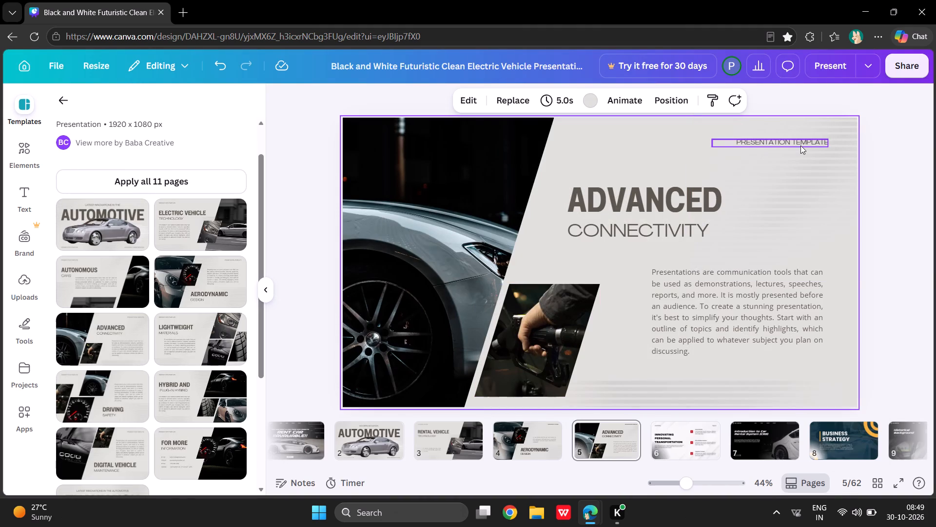
double_click(800, 145)
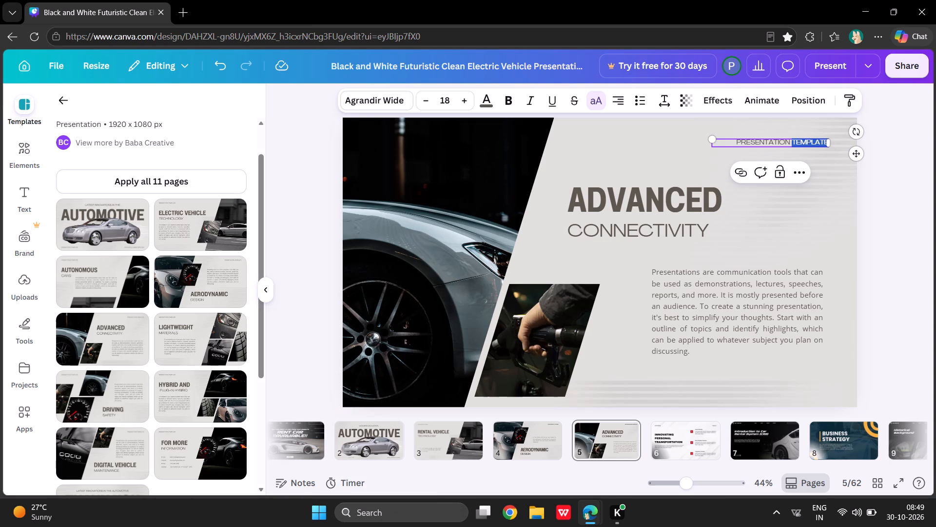
triple_click(800, 145)
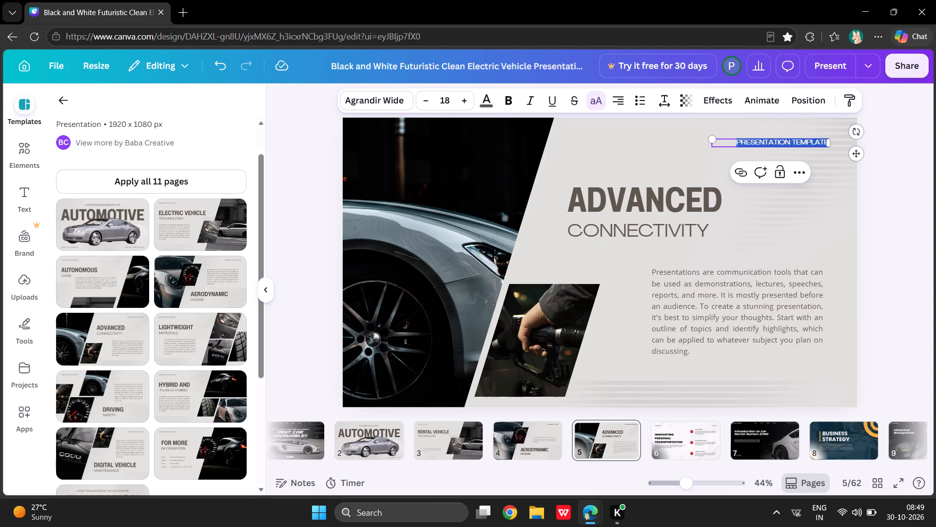
key(BackSpace)
text(CAR RENTAL SYSTE)
key(m)
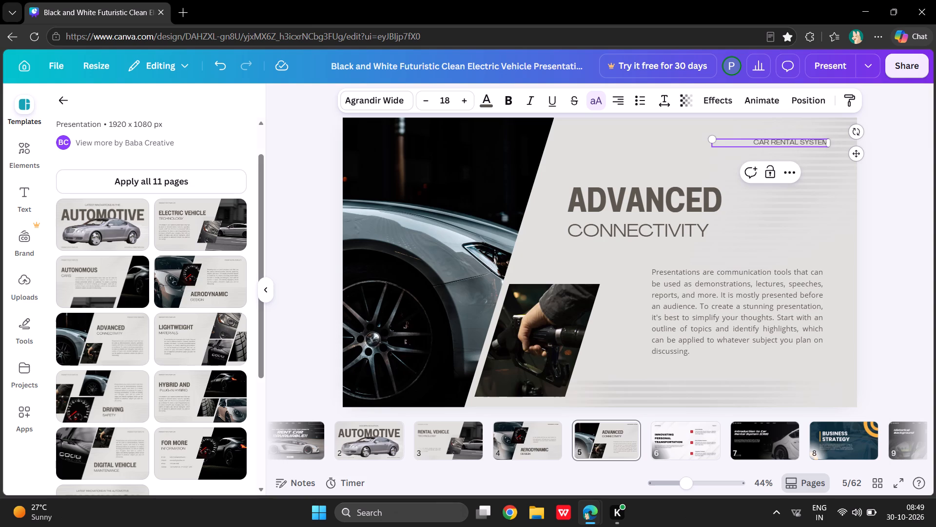
Replace page 5's placeholder body paragraph with "OUR PROJECT CONNECTIVITY SUCH AS API CONNECTIONN TO OUR PROJECT".
double_click(728, 277)
key(BackSpace)
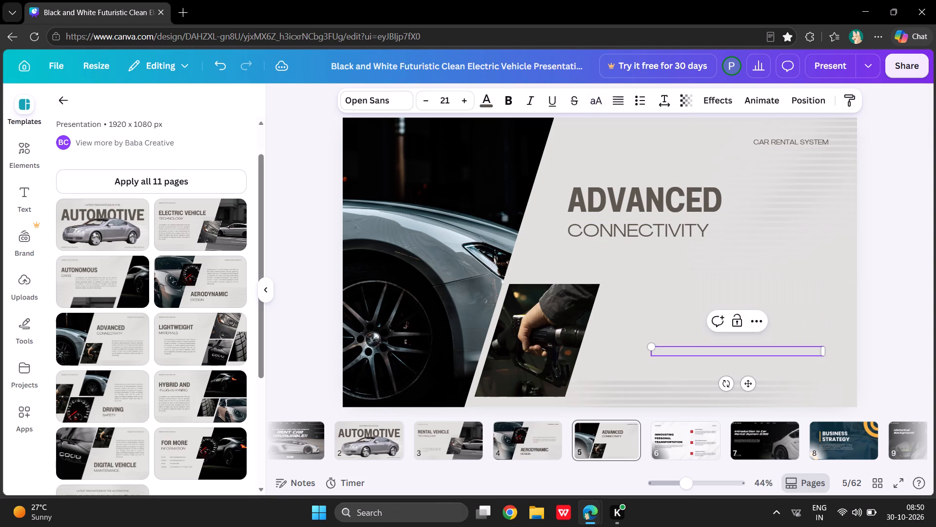
text(OUR)
key(space)
text(PROJECT CONNECTIVITY SUCH AS API CON)
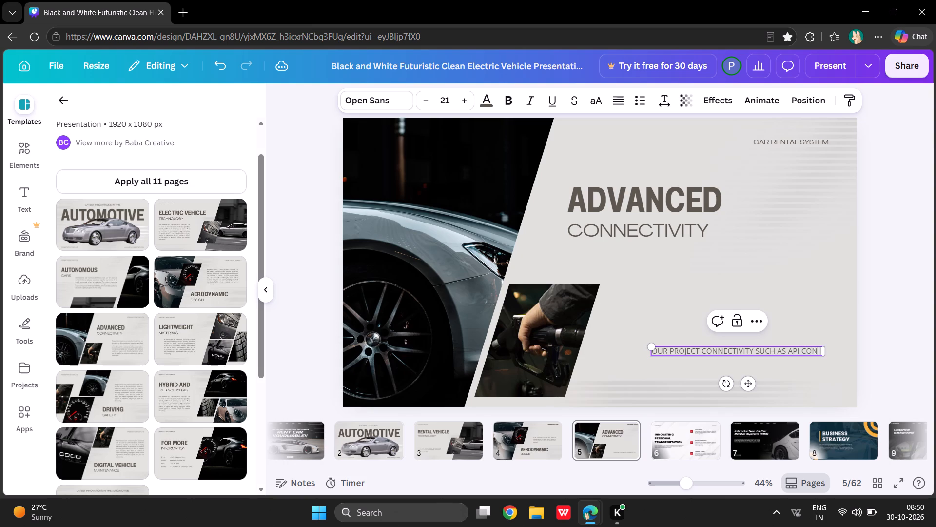
text(NECTIONN TO)
key(space)
key(o)
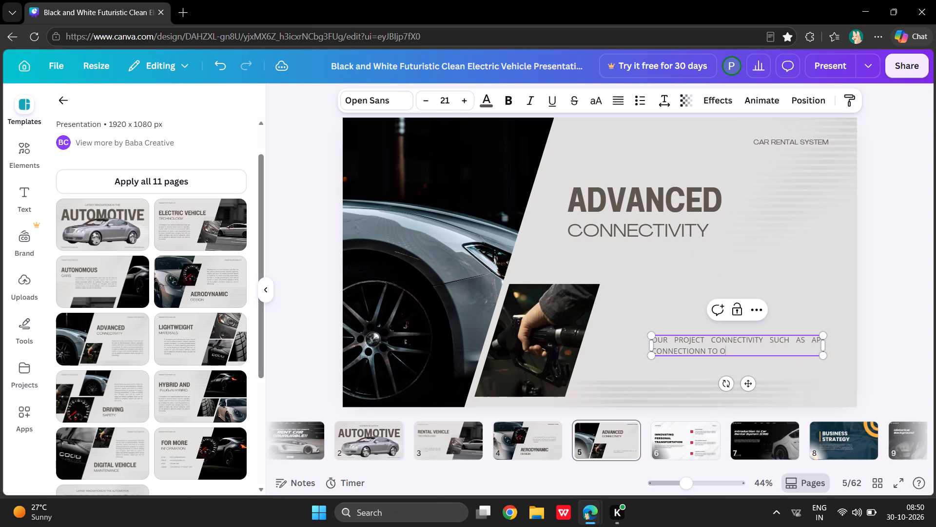
text(UR P)
text(ROJECT)
key(space)
Continue page 5's body paragraph with "TO MAKE WEBSITE PROTECTED SUCH FAKE USER CANT BE ALLOWED".
text(TO MAKE)
key(space)
key(e)
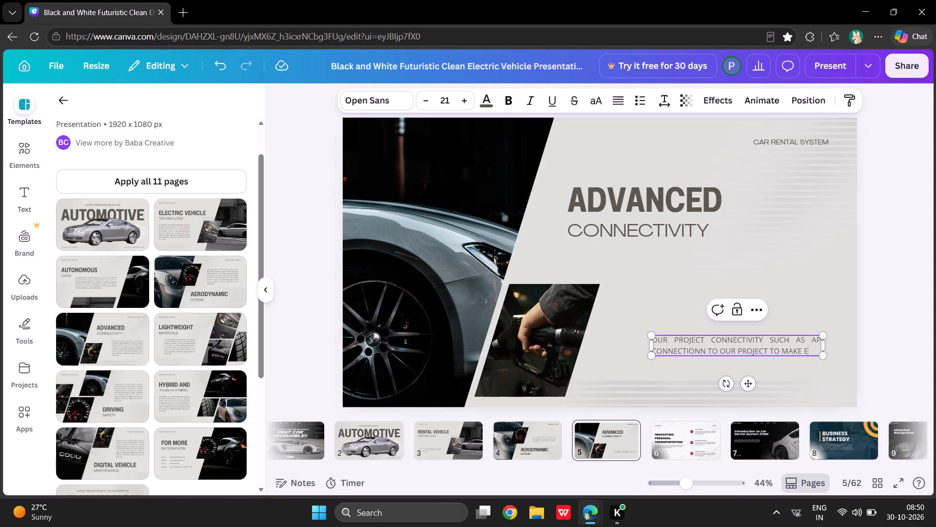
key(BackSpace)
text(WEBSITE PROTECTED)
key(space)
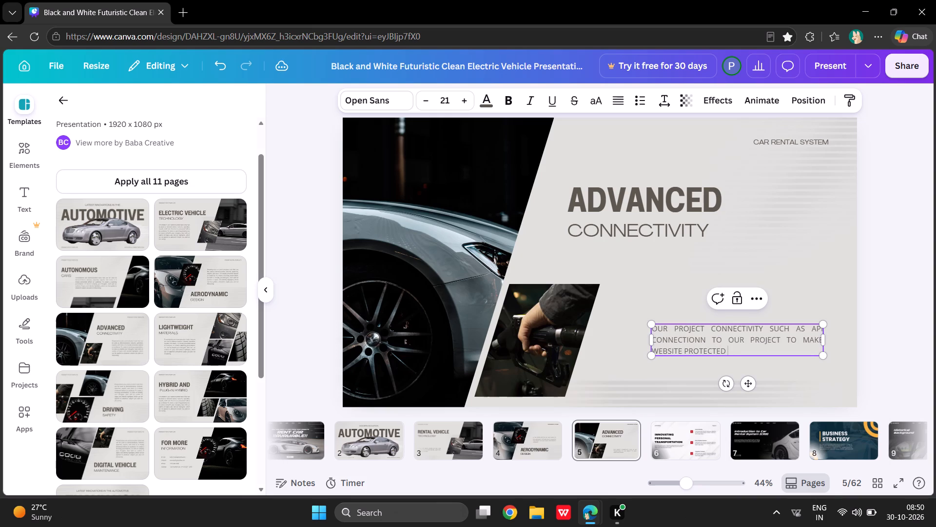
text(SUCH FAKE USER)
key(space)
text(CANT BE)
key(space)
text(ALLOWED)
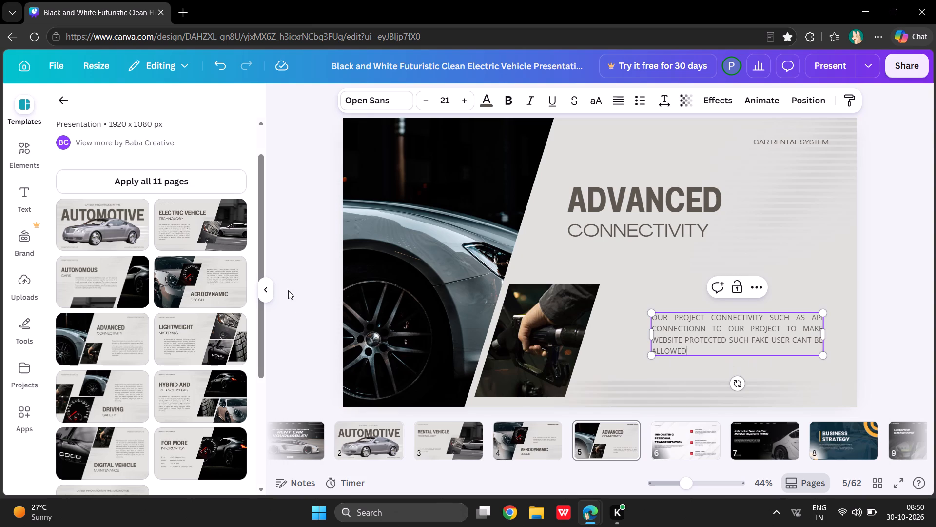
Add the LIGHTWEIGHT MATERIALS page from the same automotive template as a new page after page 5.
click(222, 314)
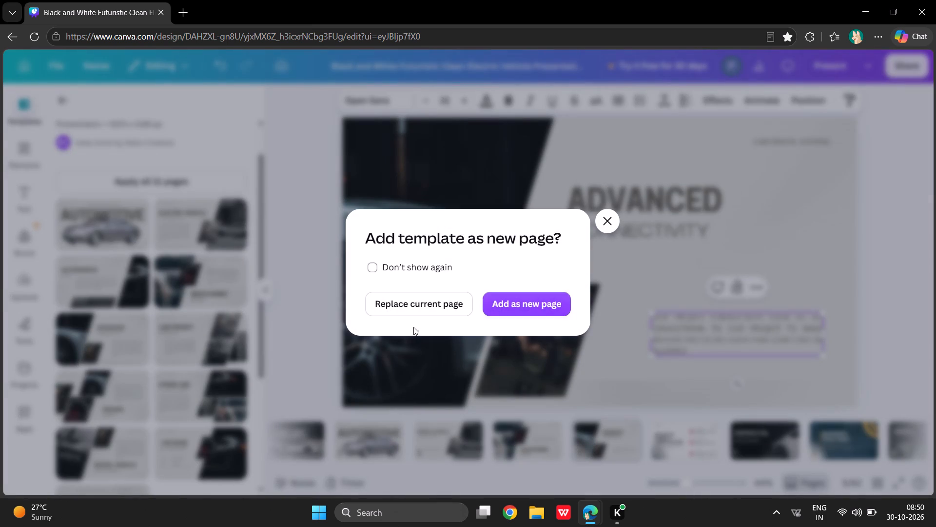
click(538, 300)
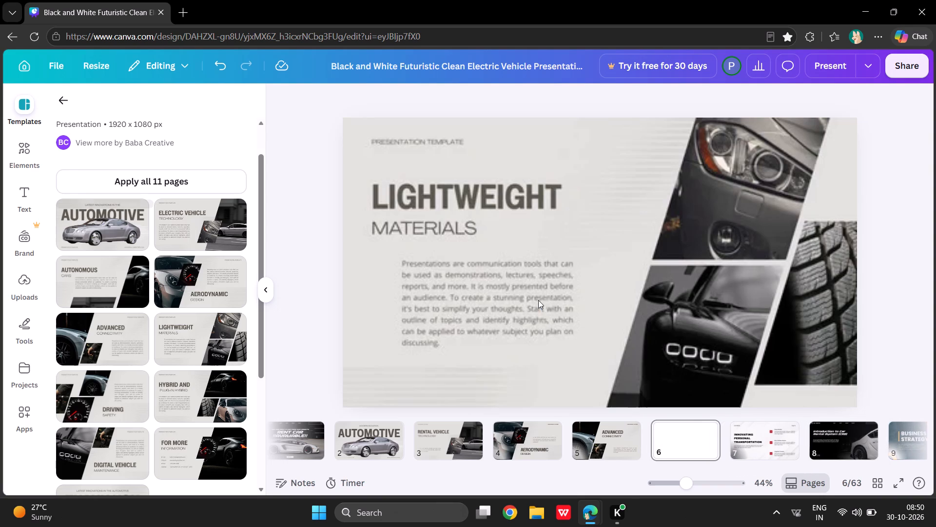
Replace the small "PRESENTATION TEMPLATE" header text on page 6 with "CAR RENTAL SYSTEM".
double_click(392, 143)
key(BackSpace)
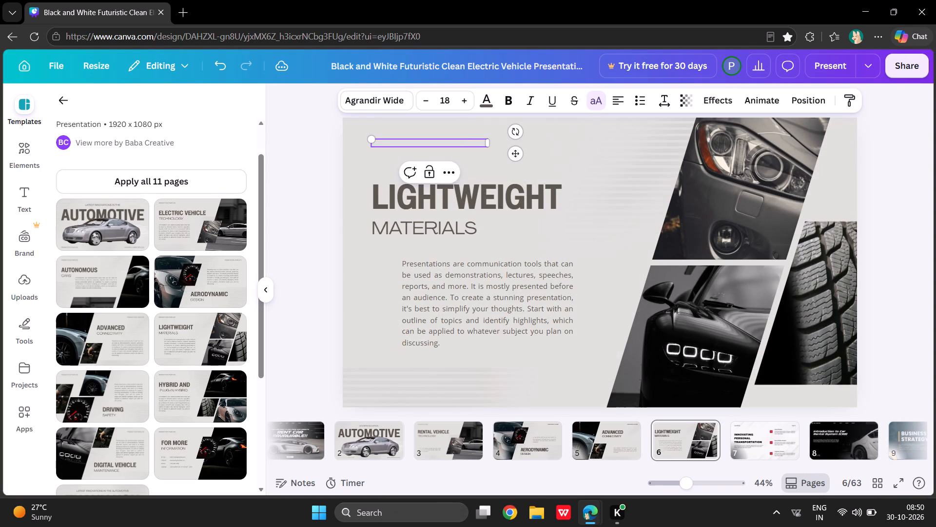
text(CAR RENTAL)
key(space)
text(S)
text(YSTEM)
Replace page 6's placeholder body paragraph with "MATERIAL WE USE FOR BACKEND SUCH AS TE CSS,HTML,JAVASCRIPT".
double_click(477, 292)
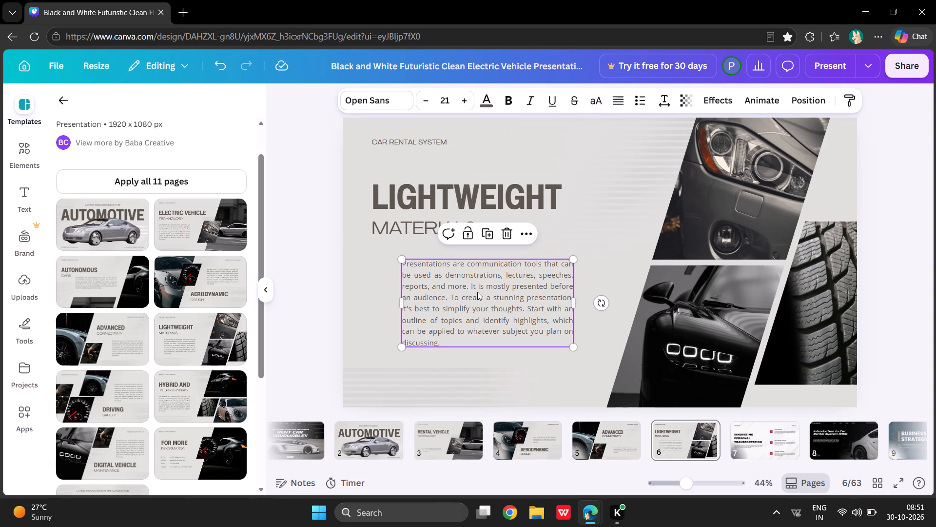
key(BackSpace)
text(MATERIAL WE)
key(space)
text(USE FOR)
key(space)
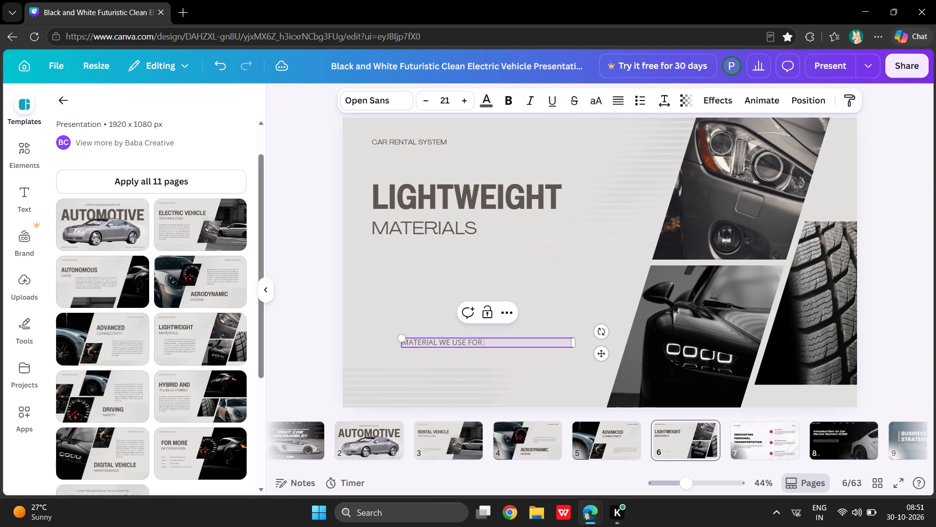
text(BAC)
text(KEND SUCH)
key(space)
text(AS TE CSS,HTML,JAVASCRIPT)
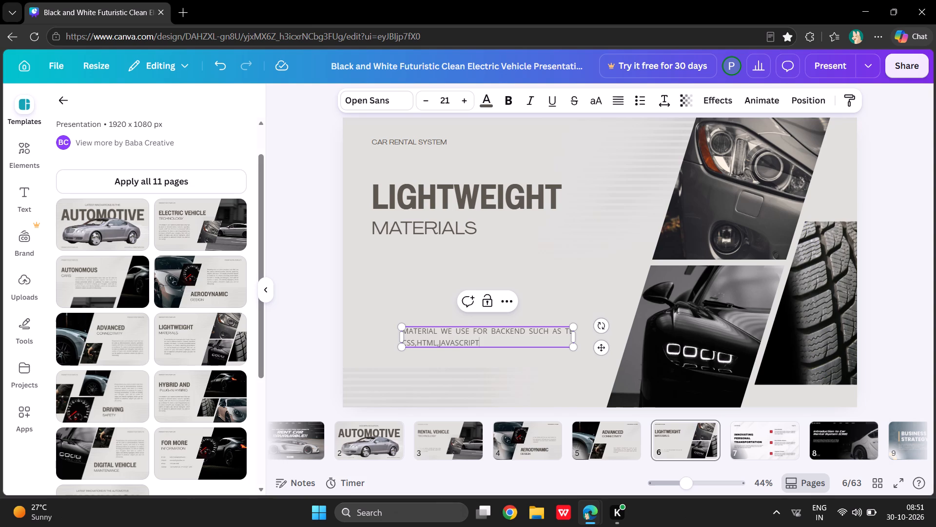
Add a second line reading "FRONTED NODE.JS" to page 6's body text.
key(Return)
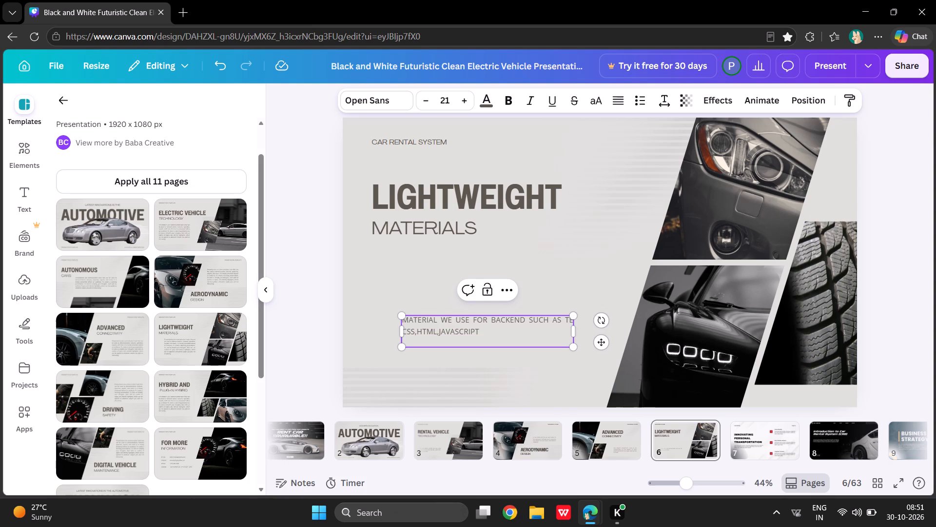
text(FRONTED)
key(space)
text(NO)
key(d)
key(e)
text(.JS)
Add a third line reading "DATABASE WE HAVE ADD MONGODB" to page 6's body text.
key(Return)
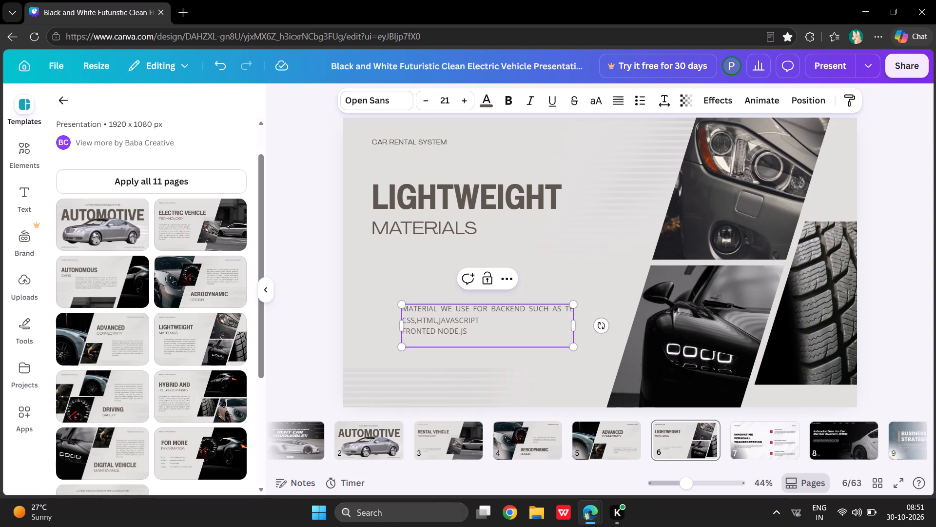
text(DATA)
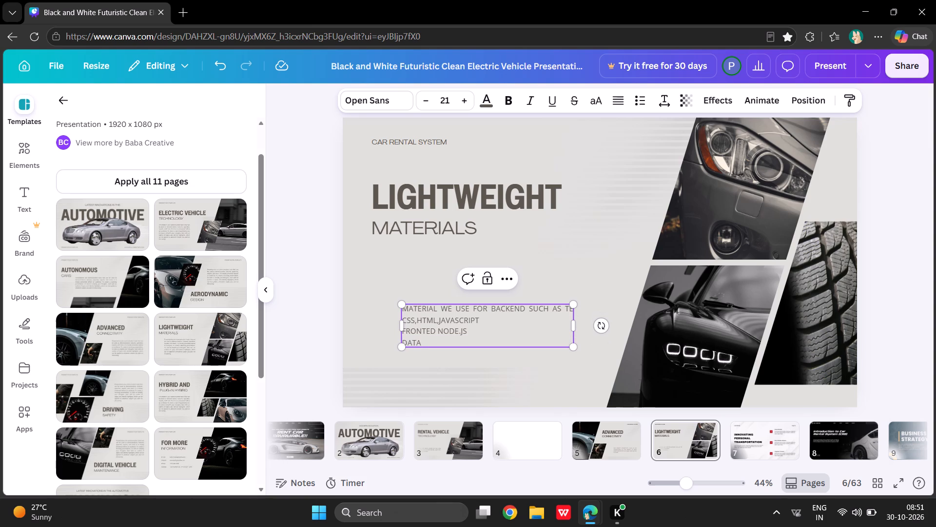
text(BASE)
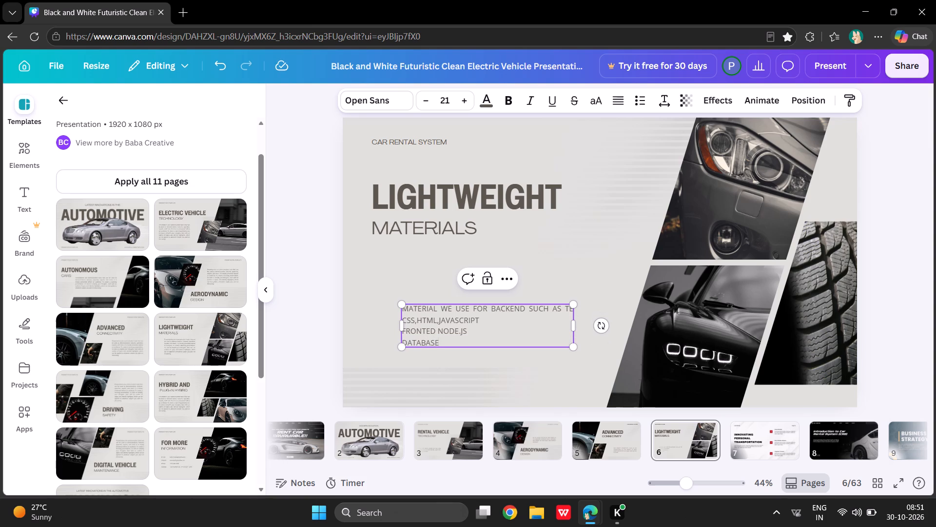
key(space)
text(WE HAVE AD)
key(space)
key(BackSpace)
key(d)
key(space)
text(MONG)
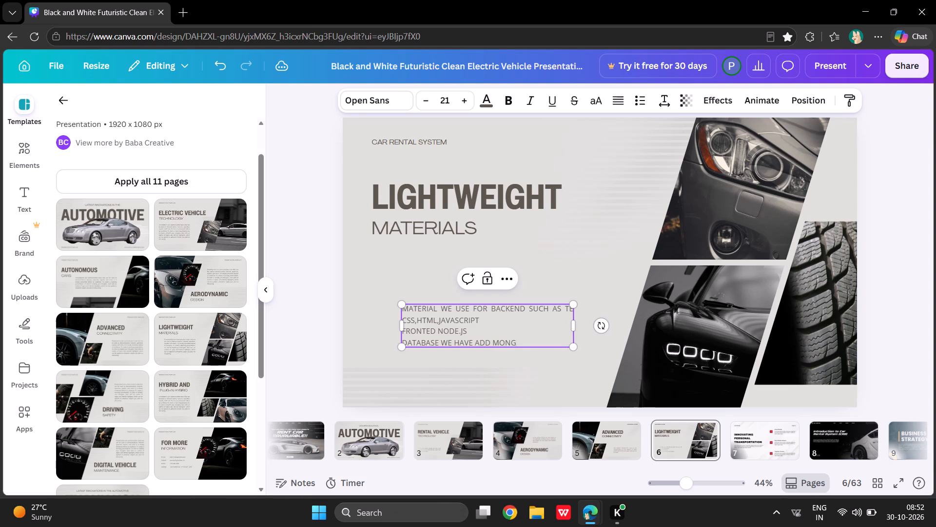
key(o)
text(DB)
Add the DRIVING SAFETY page from the same automotive template as a new page after page 6.
click(91, 387)
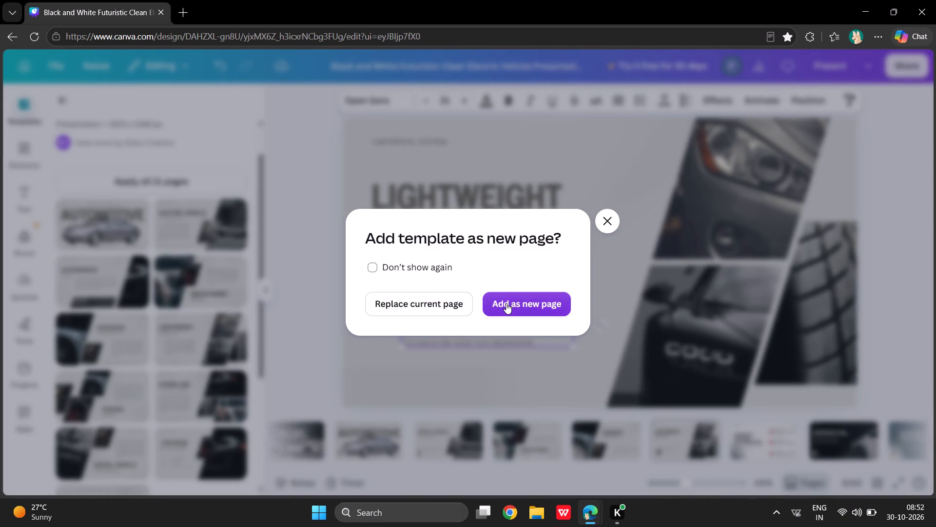
click(506, 303)
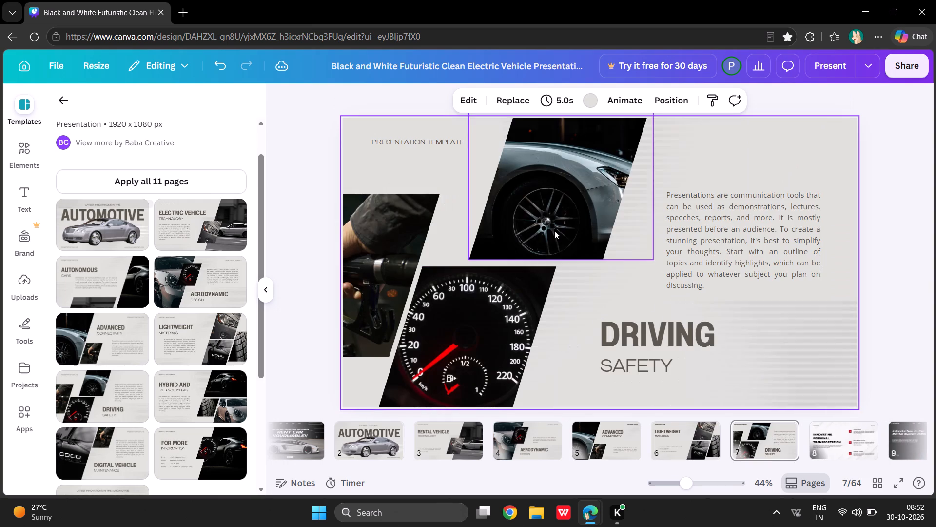
Replace the small "PRESENTATION TEMPLATE" header text on page 7 with "CAR RENTAL SYSTEM".
click(406, 146)
click(406, 146)
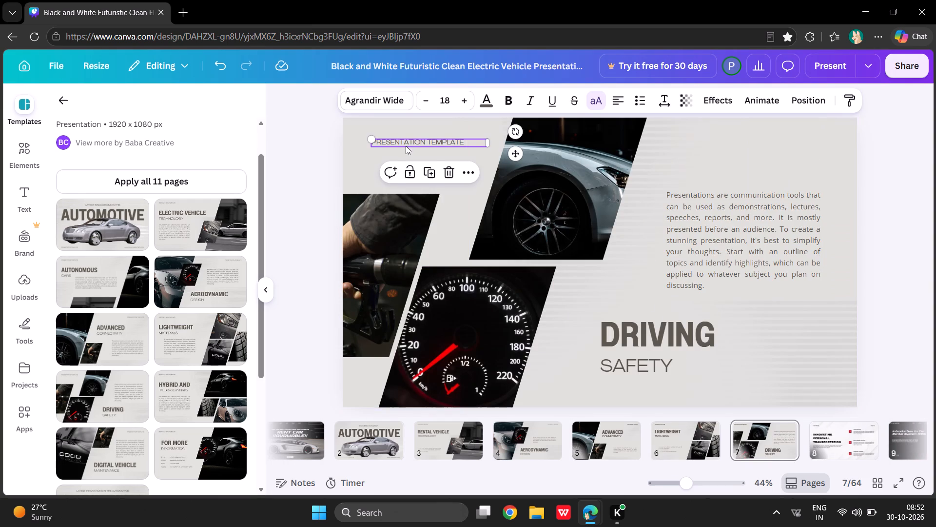
key(BackSpace)
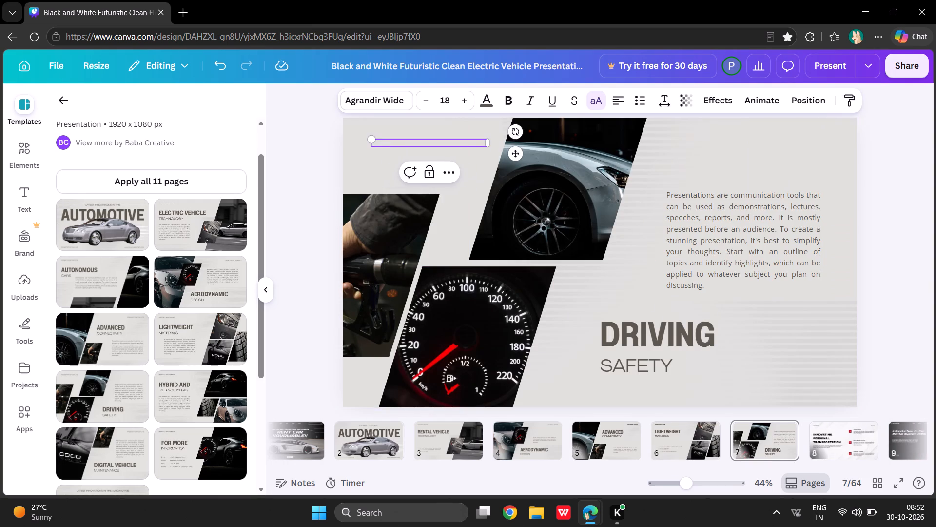
text(CAR RENTAL SY)
text(STEM)
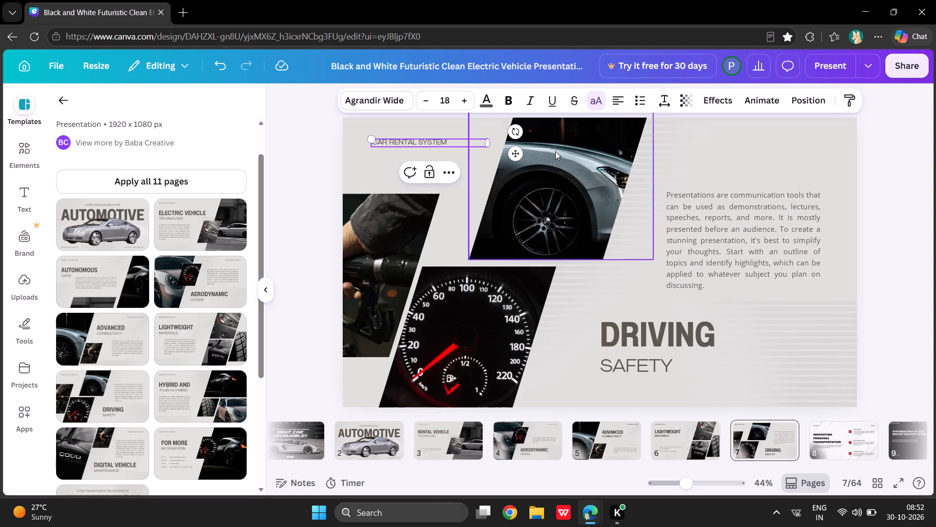
Rearrange page 7's three slanted photos into a row across the upper page: fuel pump, speedometer, then car wheel.
drag(574, 182, 718, 178)
click(718, 178)
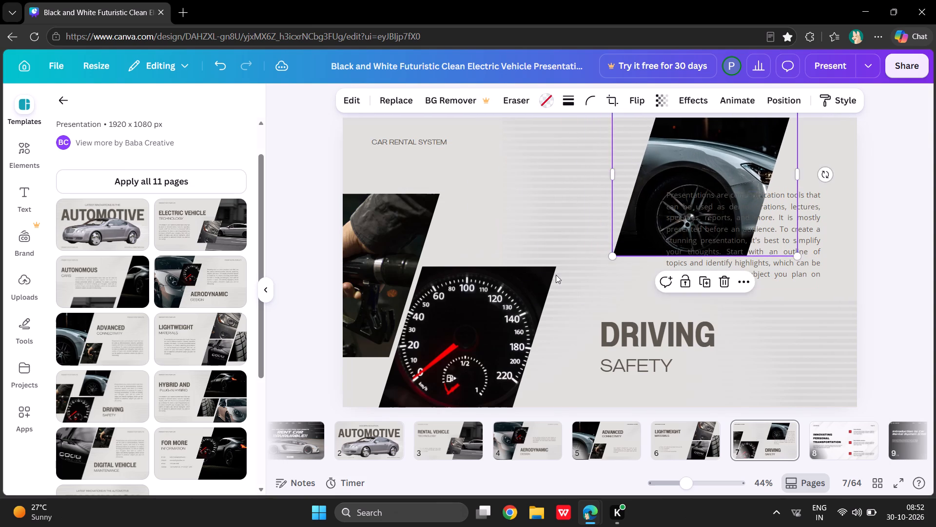
drag(493, 314, 571, 178)
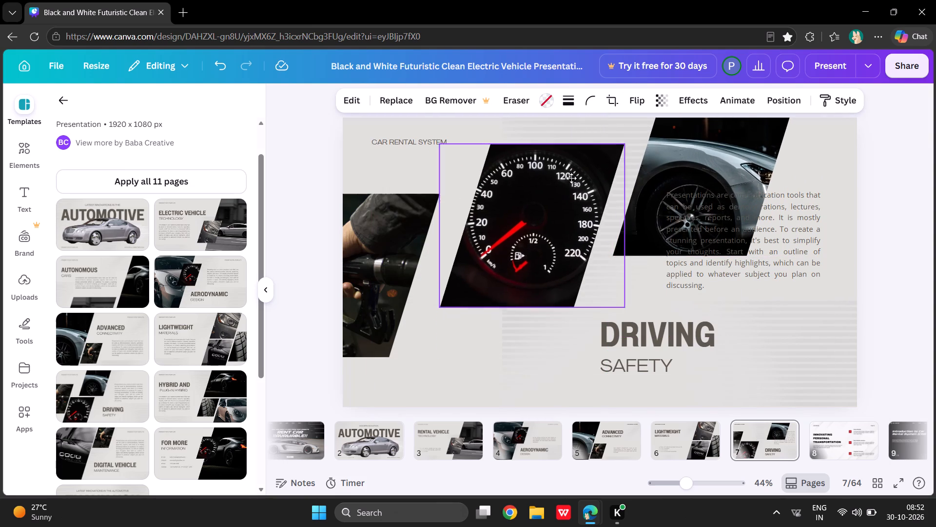
drag(571, 178, 598, 155)
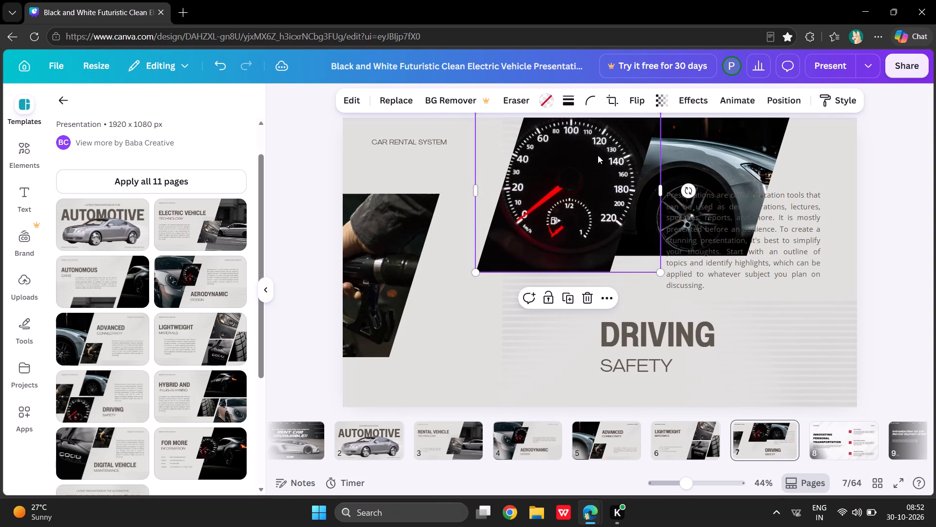
drag(376, 262, 444, 237)
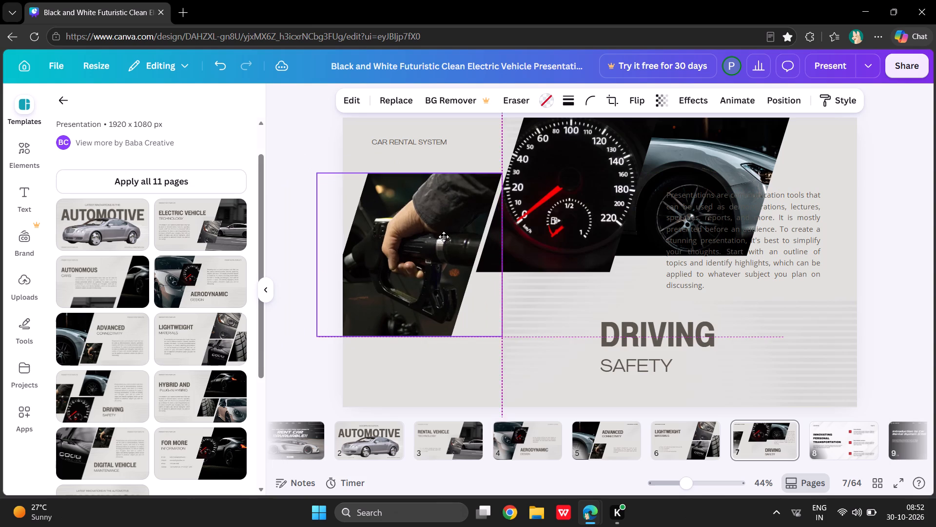
drag(444, 237, 445, 231)
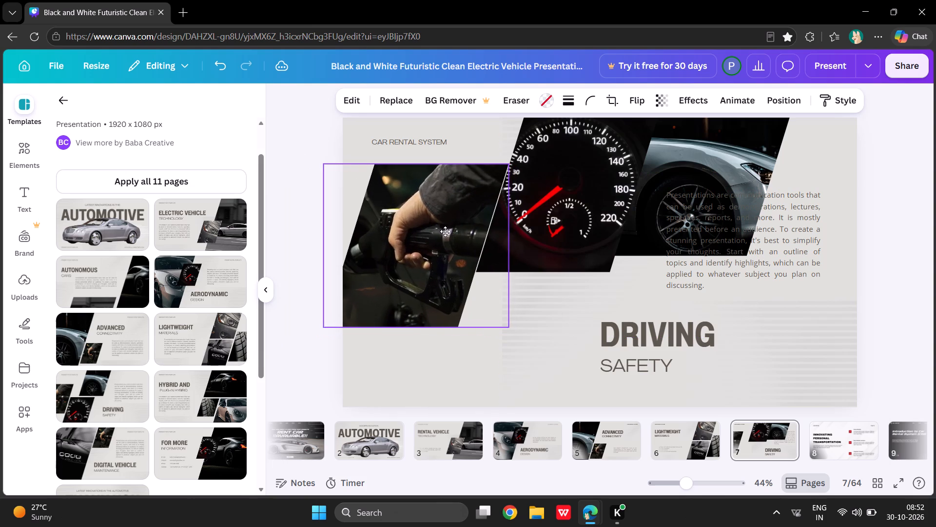
drag(445, 231, 446, 232)
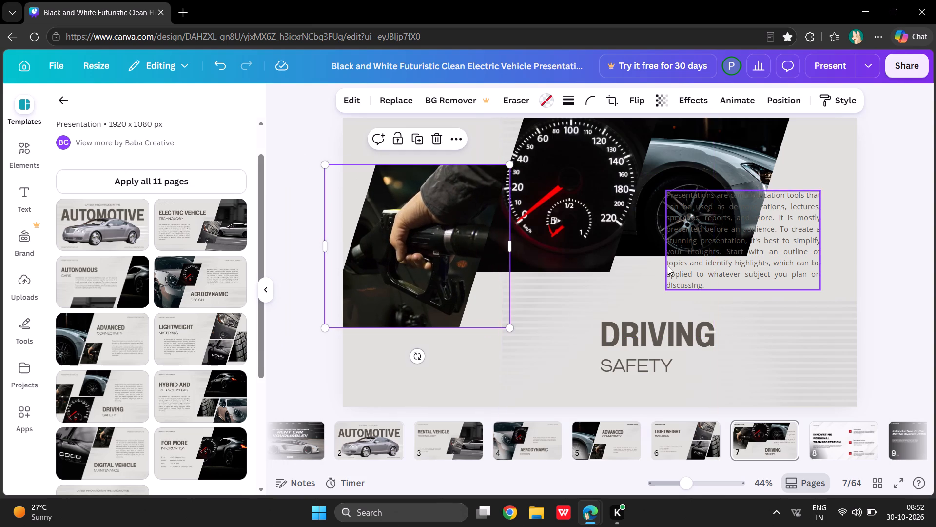
Move the DRIVING heading and SAFETY subheading to page 7's lower-left corner, stacked beneath the fuel pump photo.
click(640, 338)
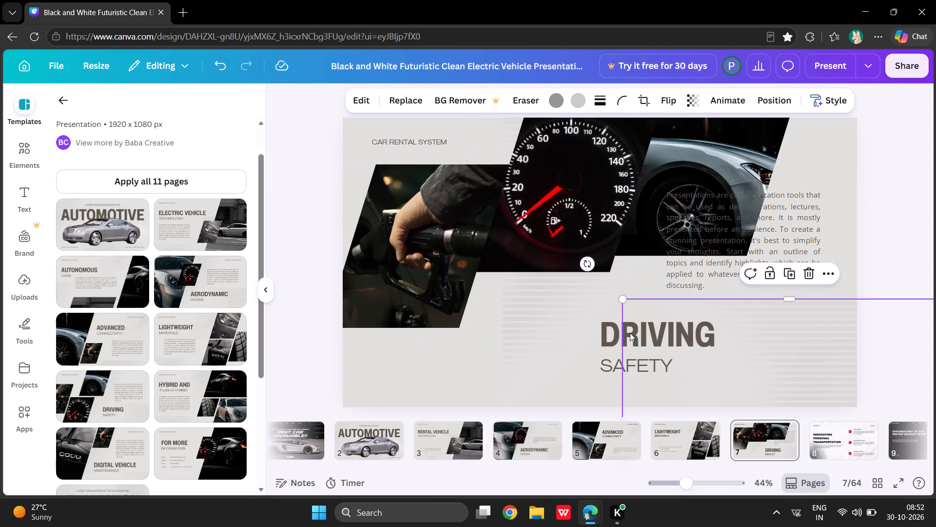
click(623, 336)
drag(613, 337, 361, 352)
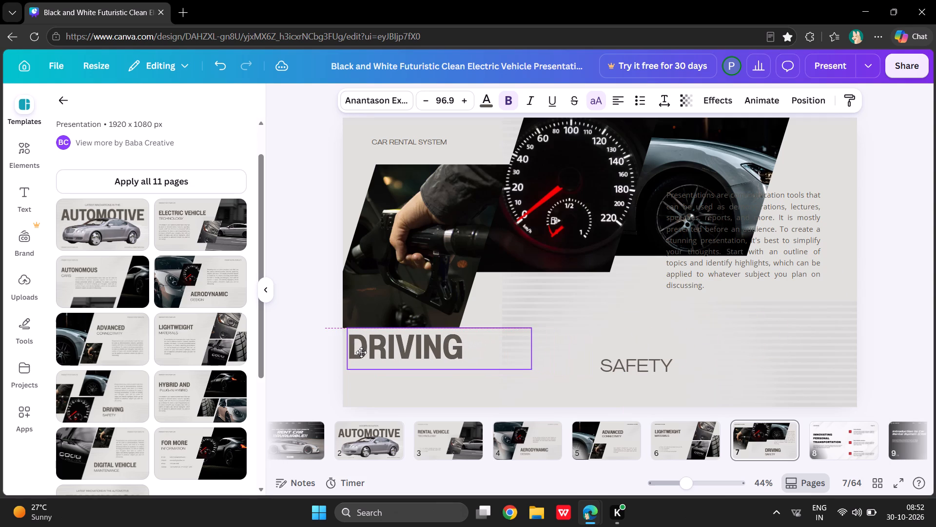
drag(361, 352, 361, 353)
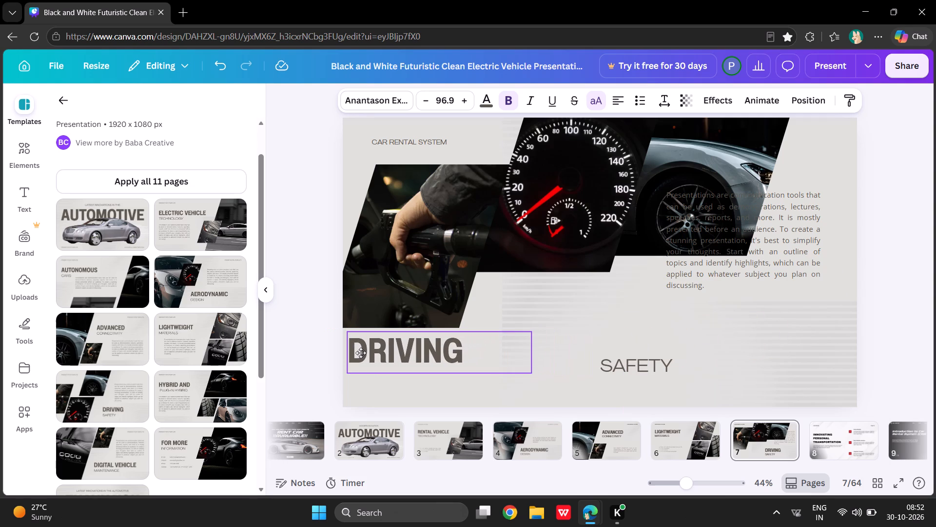
drag(361, 353, 354, 356)
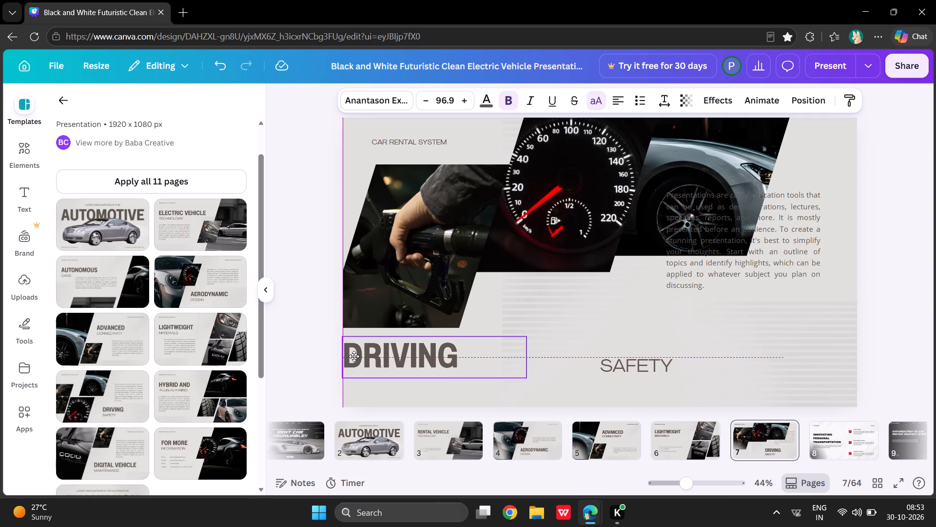
drag(354, 356, 357, 356)
drag(357, 356, 356, 354)
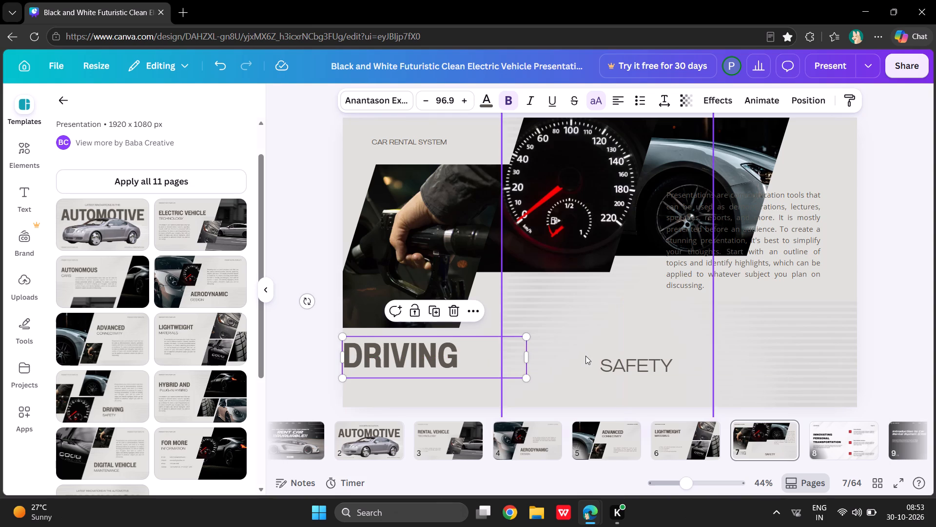
drag(605, 360, 355, 377)
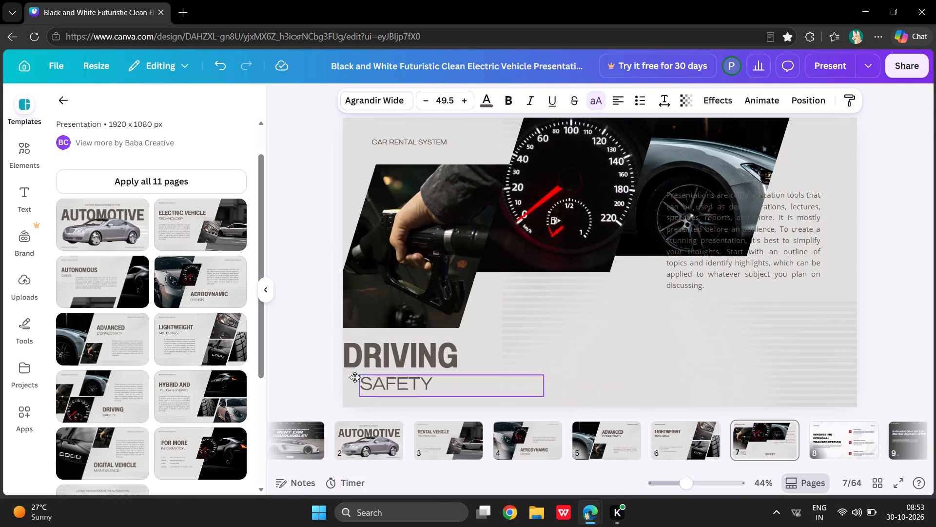
drag(355, 377, 349, 376)
Move page 7's body paragraph off the car wheel photo into the empty area below the photos.
drag(737, 236, 737, 237)
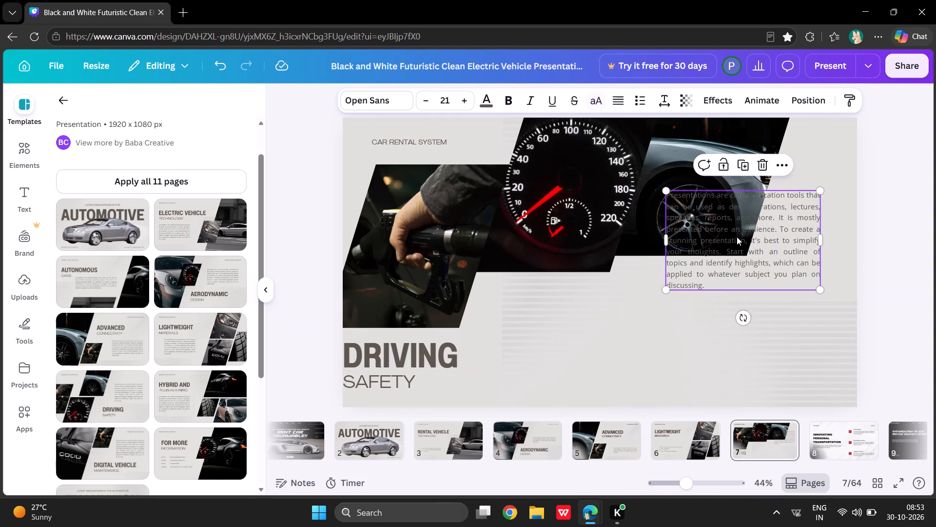
drag(737, 237, 625, 345)
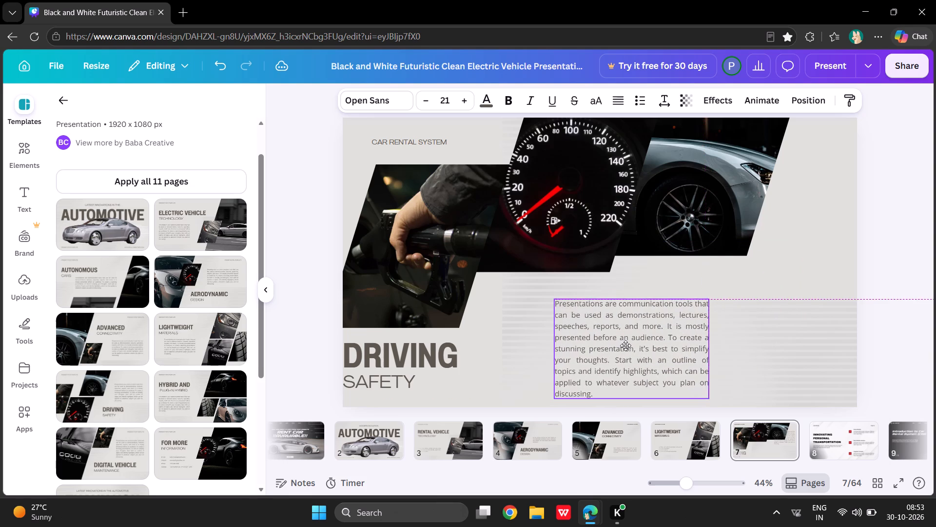
drag(625, 345, 626, 345)
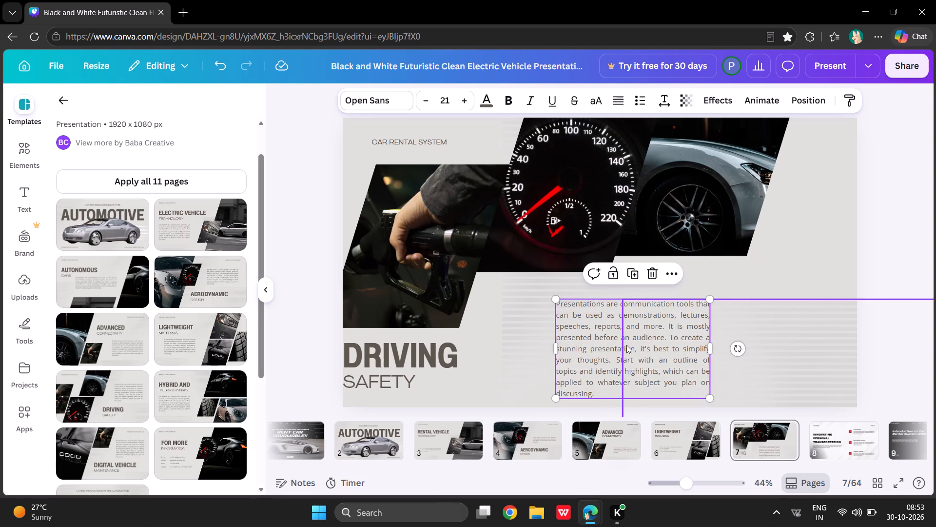
Replace page 7's placeholder body paragraph with "DRIVING SAFETY WAS INTRODUCED BY THE PEOPLE IN THE CAR RENTAL SYSTEM".
triple_click(626, 345)
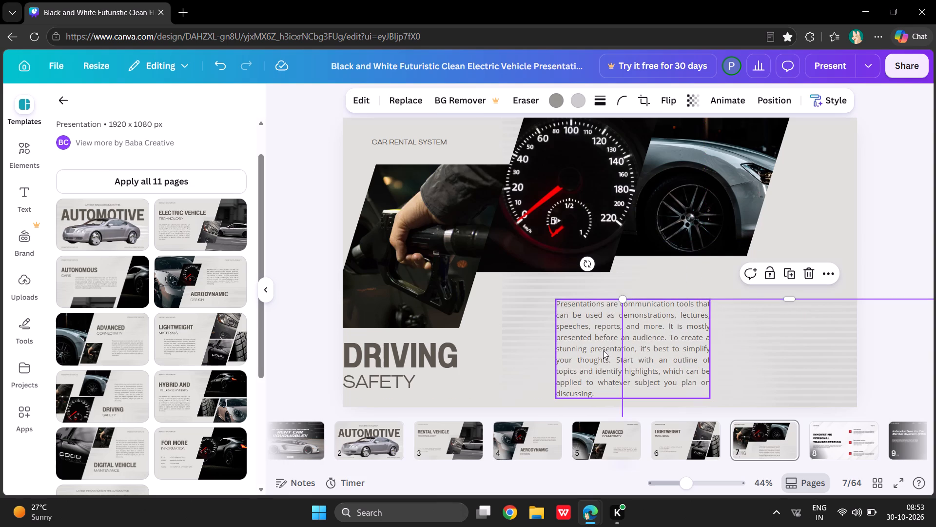
double_click(590, 350)
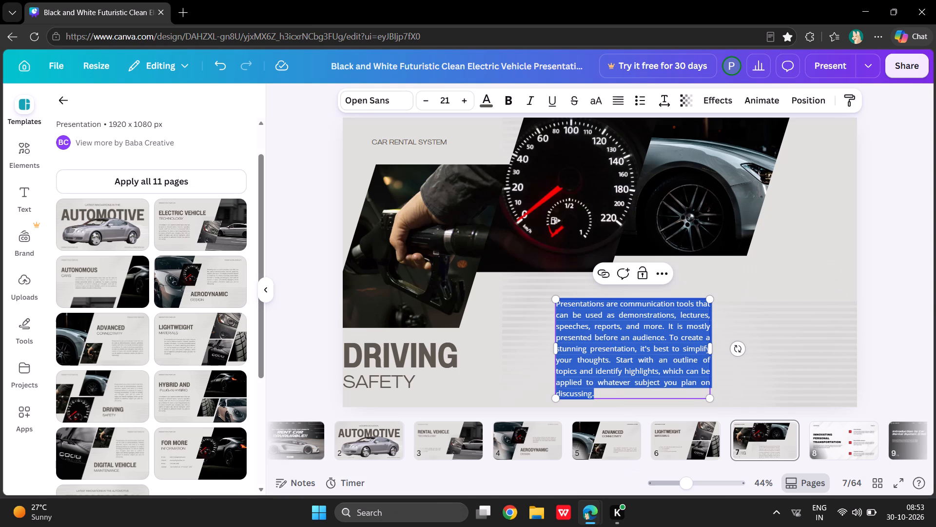
key(BackSpace)
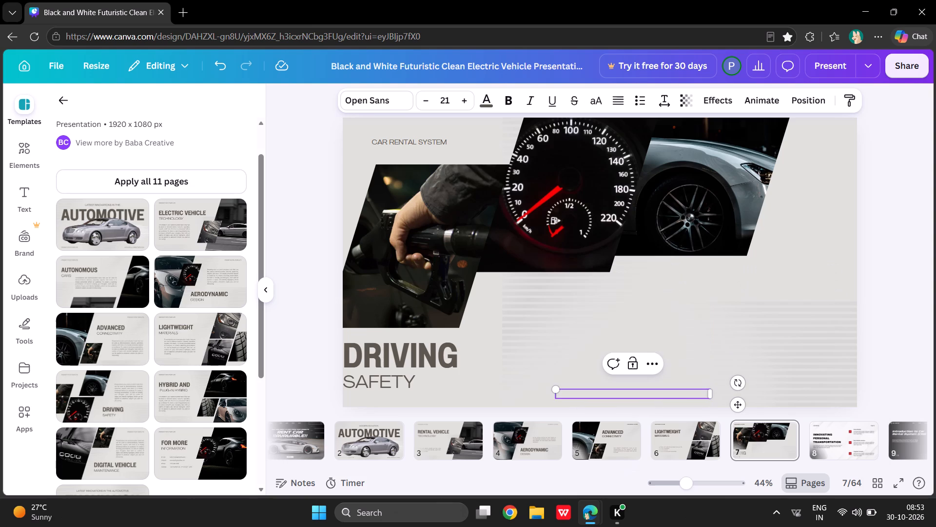
text(DRIVING)
key(space)
text(SAFETY)
key(space)
text(WAS INTRODUCED)
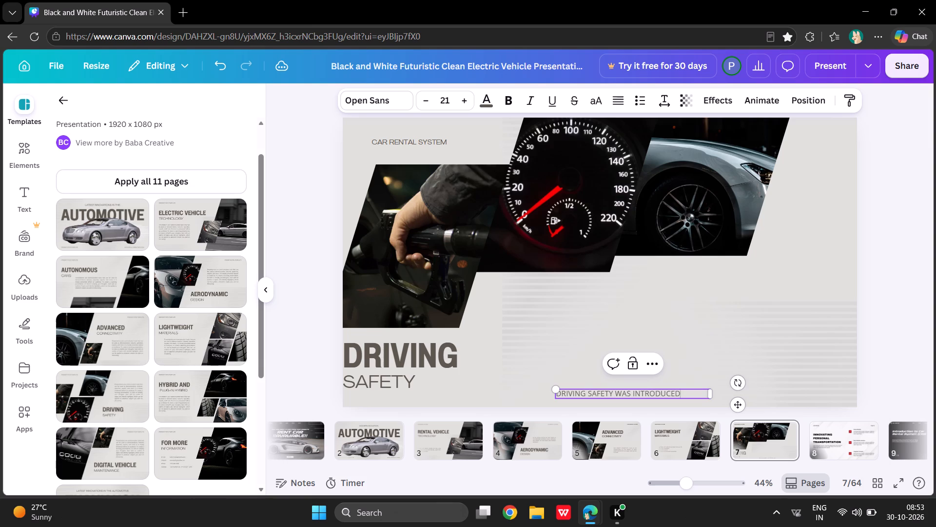
key(space)
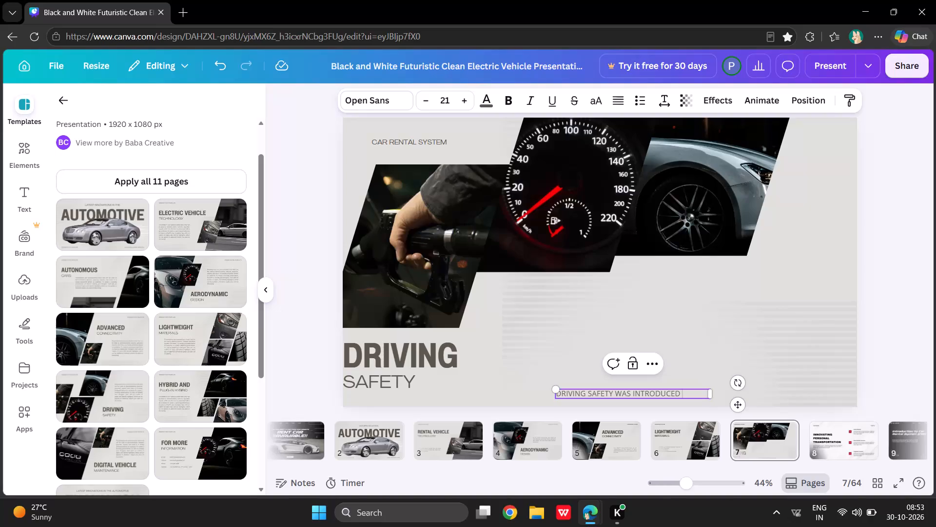
text(BY THE)
key(space)
text(PEOPLE)
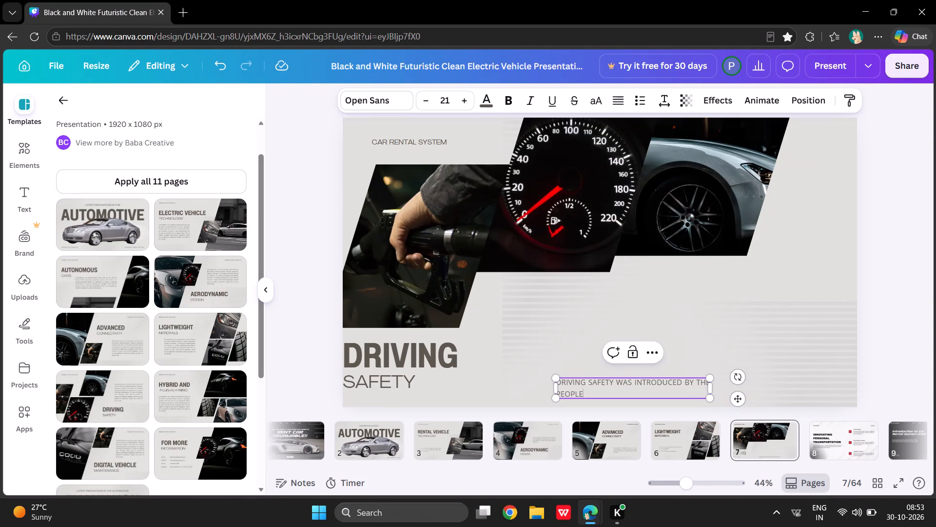
key(space)
text(IN THE CAR RENTAL SYSTE)
key(m)
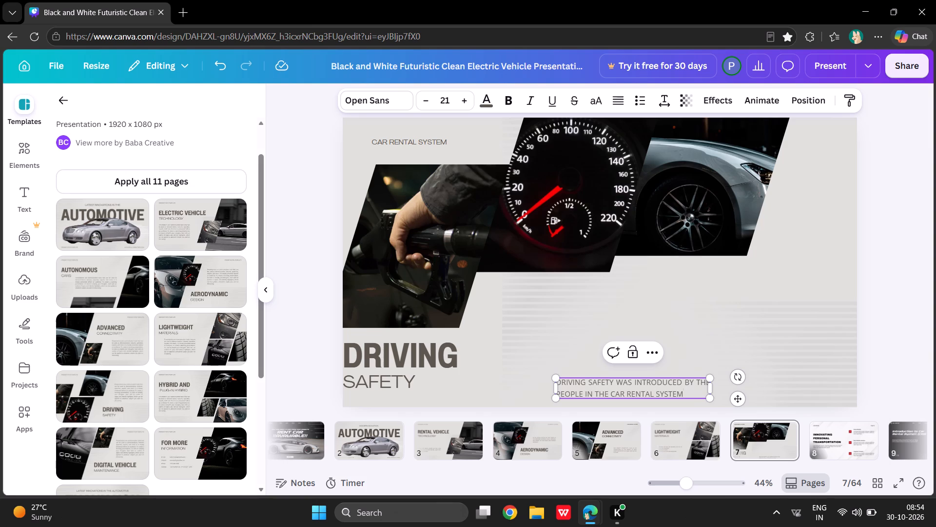
key(space)
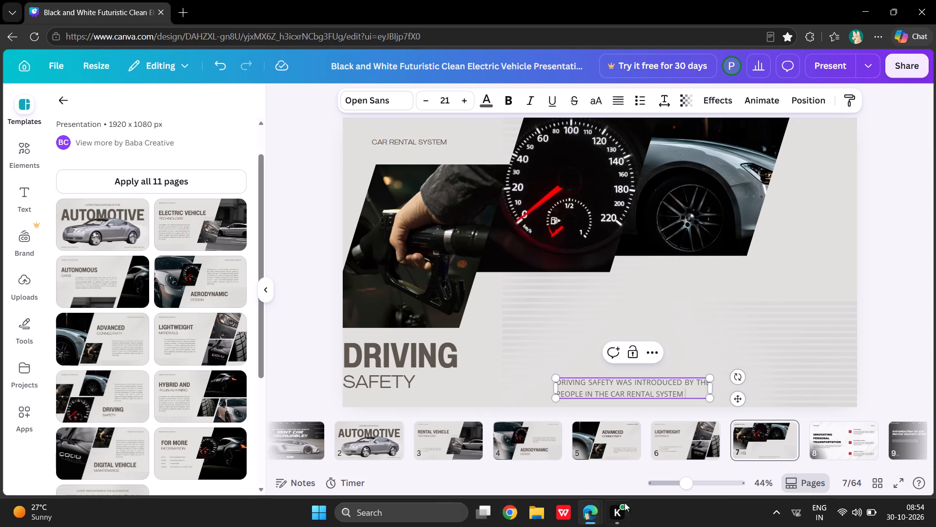